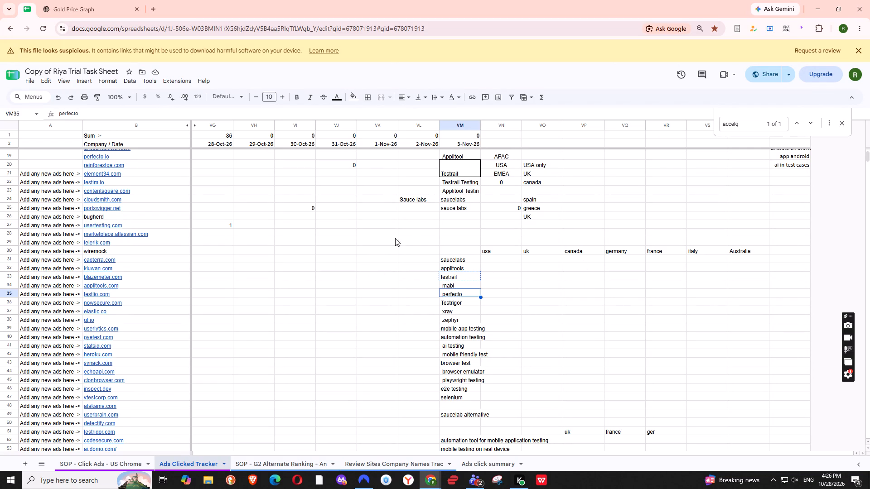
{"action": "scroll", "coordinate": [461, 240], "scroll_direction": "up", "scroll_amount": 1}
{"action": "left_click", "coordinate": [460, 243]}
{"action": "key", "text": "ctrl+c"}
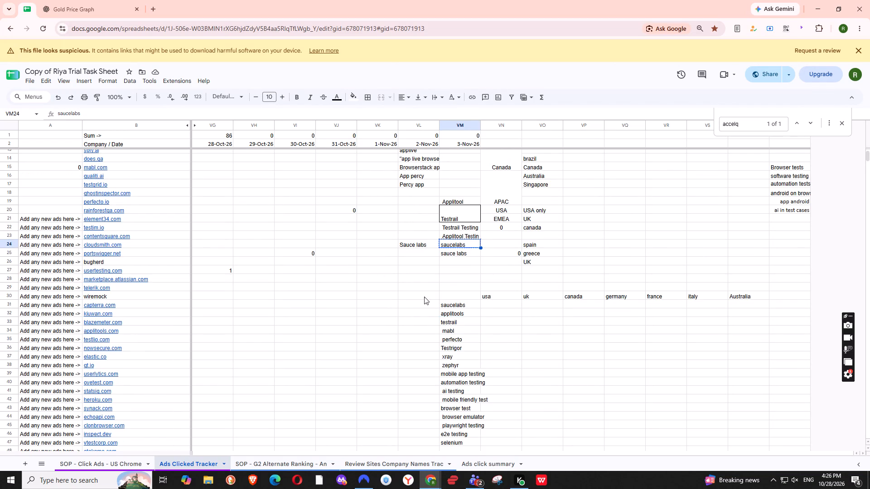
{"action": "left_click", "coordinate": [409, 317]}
Search Google for the tracker keyword "Browserstack testing" from VJ7 in a new Incognito window, after checking the VPN location in NordVPN.
{"action": "scroll", "coordinate": [408, 317], "scroll_direction": "up", "scroll_amount": 7}
{"action": "left_click", "coordinate": [340, 188]}
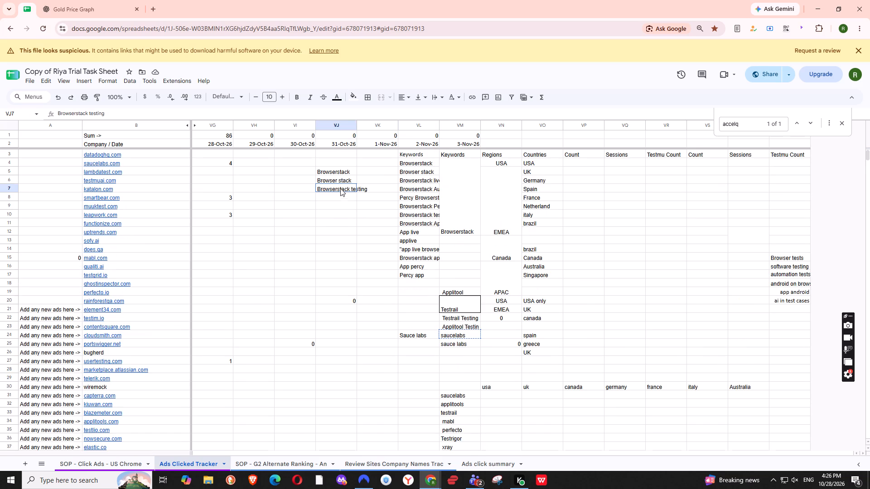
{"action": "key", "text": "ctrl+c"}
{"action": "left_click", "coordinate": [363, 481]}
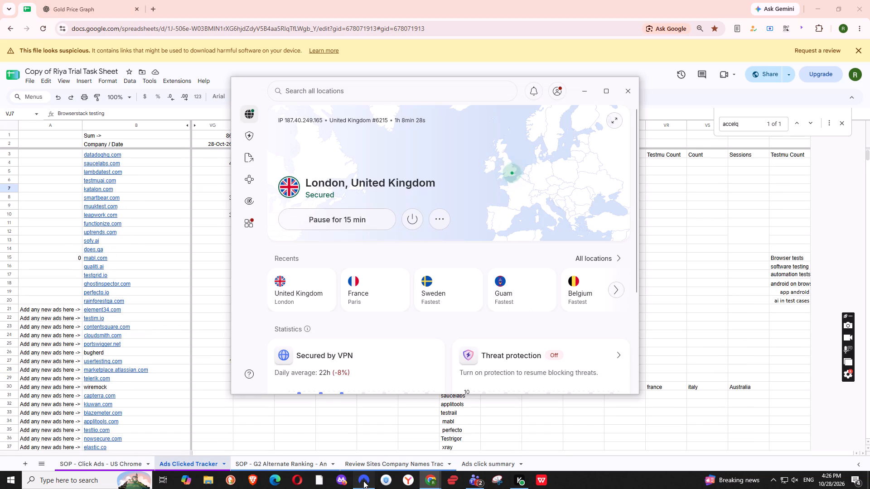
{"action": "left_click", "coordinate": [734, 266]}
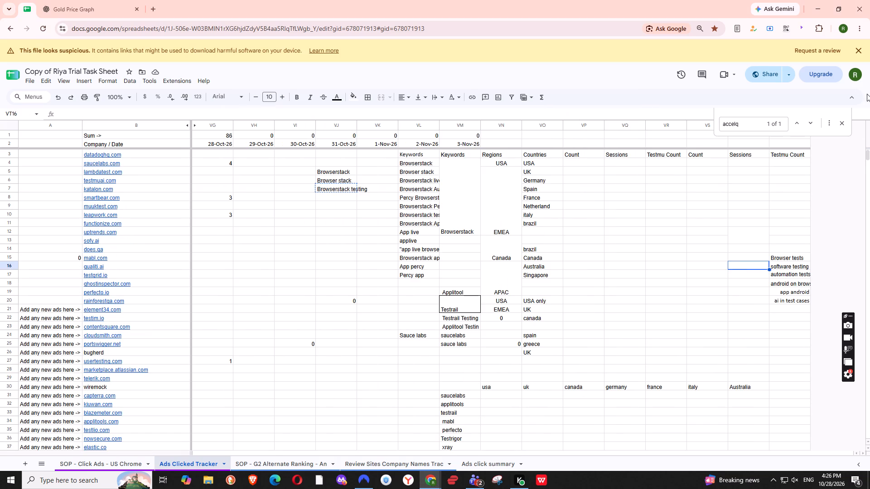
{"action": "left_click", "coordinate": [860, 31]}
{"action": "left_click", "coordinate": [800, 72]}
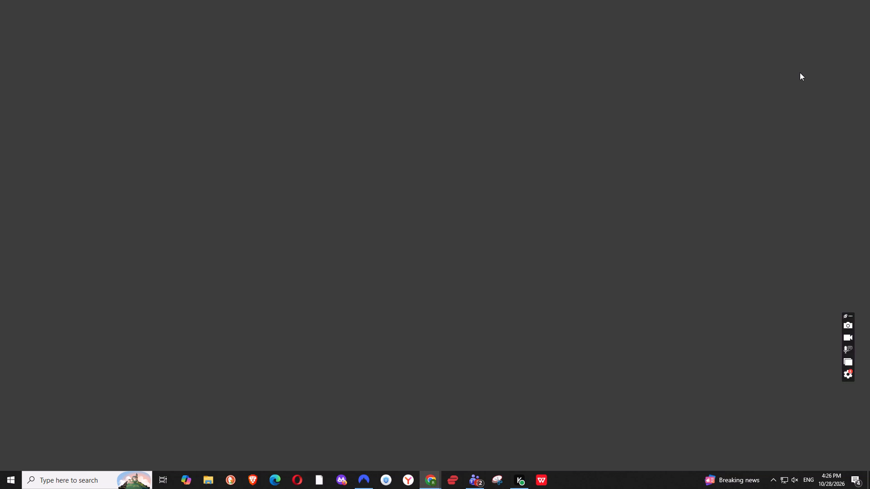
{"action": "key", "text": "ctrl+v"}
{"action": "key", "text": "Return"}
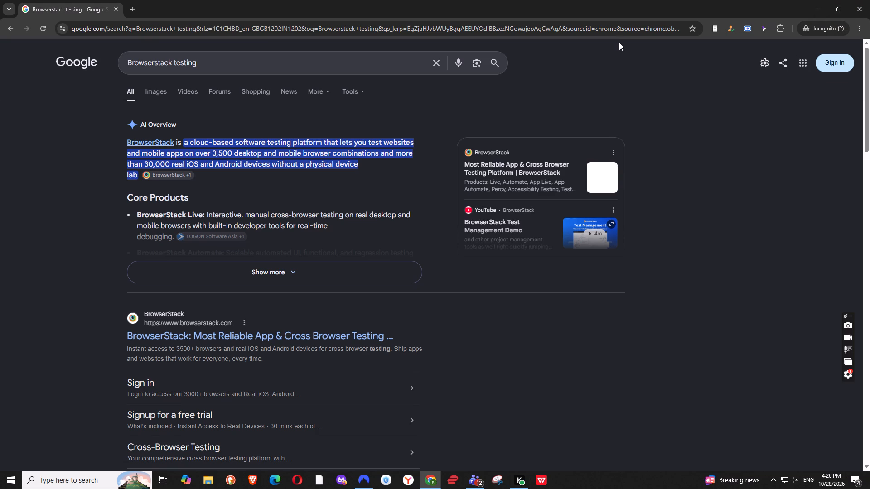
Rerun the "Browserstack testing" search, check the sponsored results through page 2, and close the Incognito window.
{"action": "left_click", "coordinate": [221, 61]}
{"action": "key", "text": "Return"}
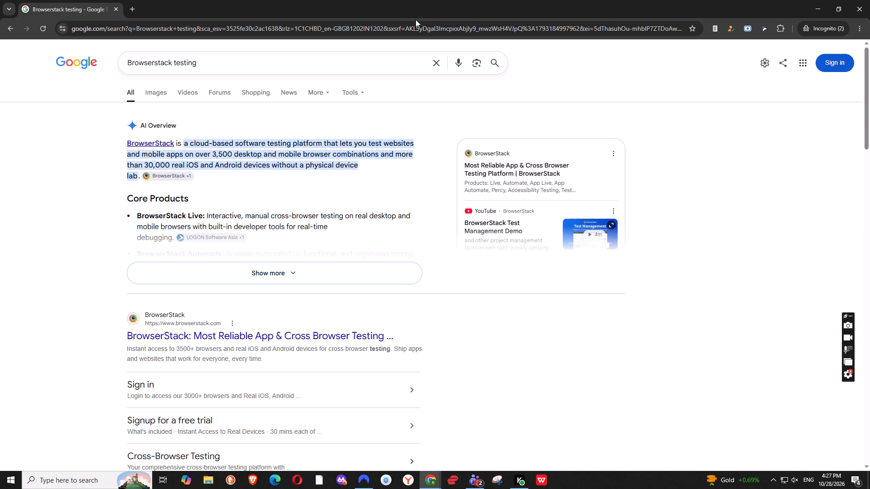
{"action": "left_click", "coordinate": [232, 62]}
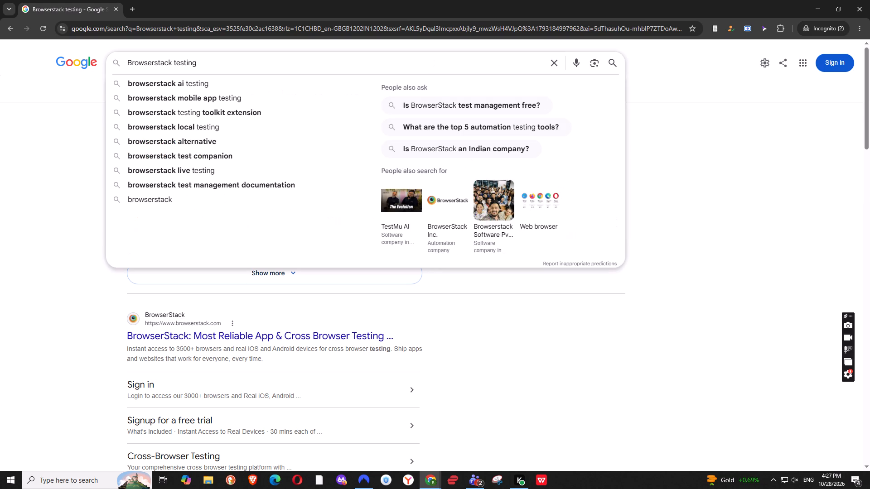
{"action": "key", "text": "Return"}
{"action": "scroll", "coordinate": [263, 386], "scroll_direction": "down", "scroll_amount": 15}
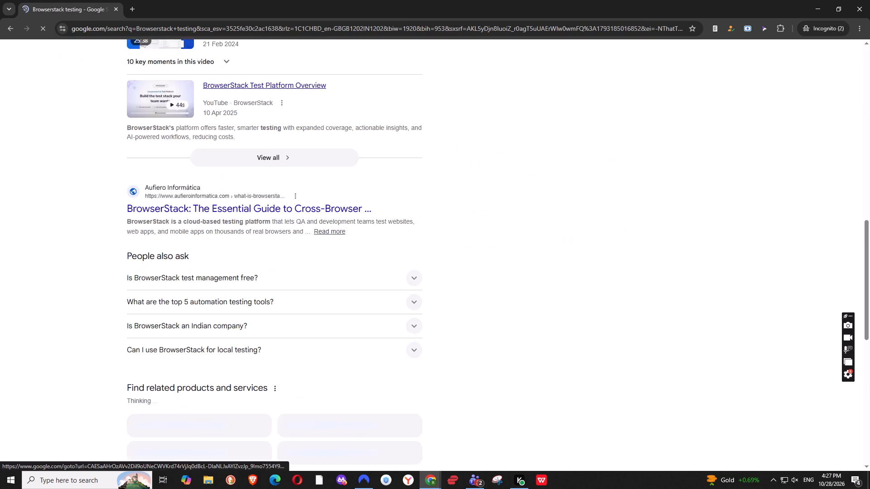
{"action": "scroll", "coordinate": [263, 386], "scroll_direction": "down", "scroll_amount": 20}
{"action": "left_click", "coordinate": [231, 405]}
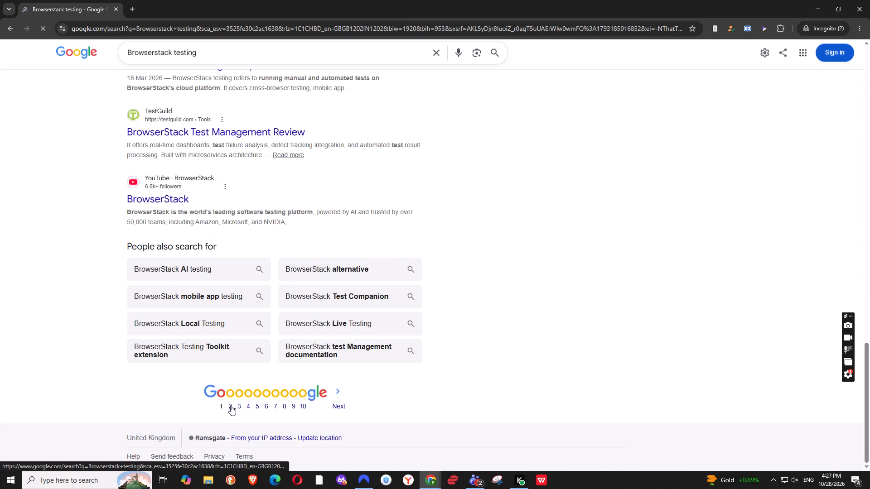
{"action": "scroll", "coordinate": [233, 402], "scroll_direction": "down", "scroll_amount": 20}
{"action": "scroll", "coordinate": [233, 402], "scroll_direction": "down", "scroll_amount": 2}
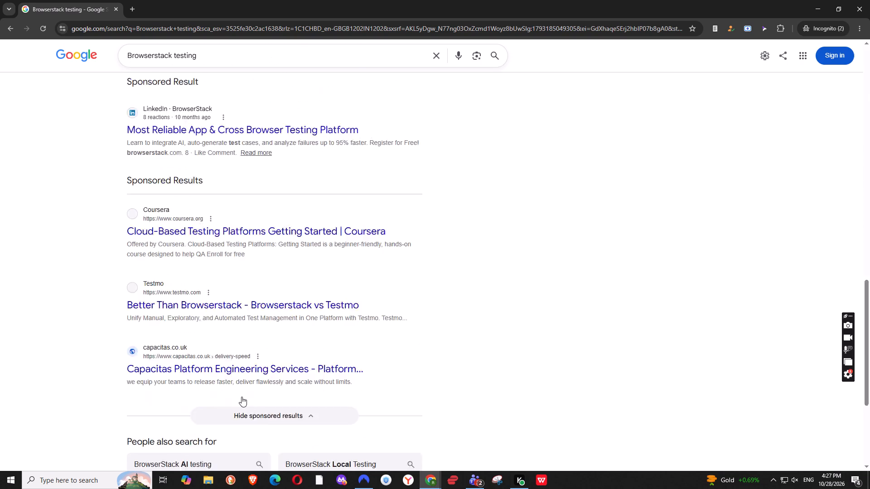
{"action": "scroll", "coordinate": [242, 397], "scroll_direction": "up", "scroll_amount": 6}
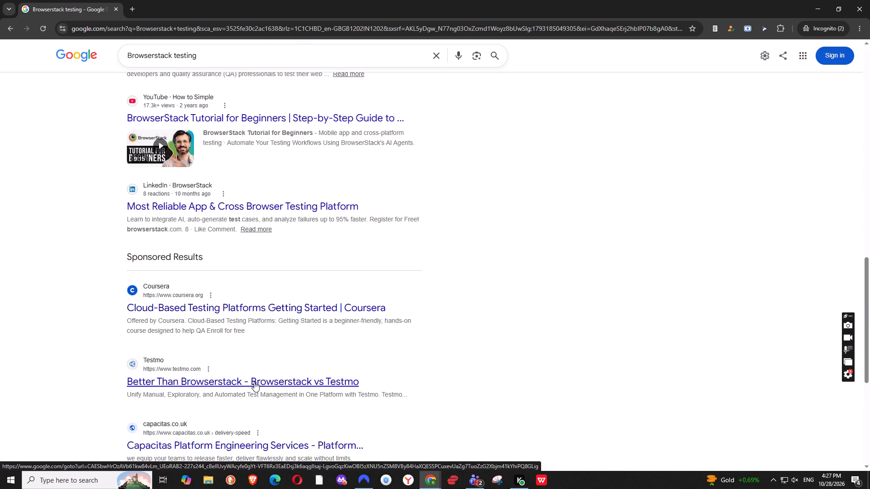
{"action": "left_click", "coordinate": [860, 7]}
Copy the keyword "Browserstack" from VL4 of the tracker and search Google for it in a new Incognito window.
{"action": "left_click", "coordinate": [453, 304]}
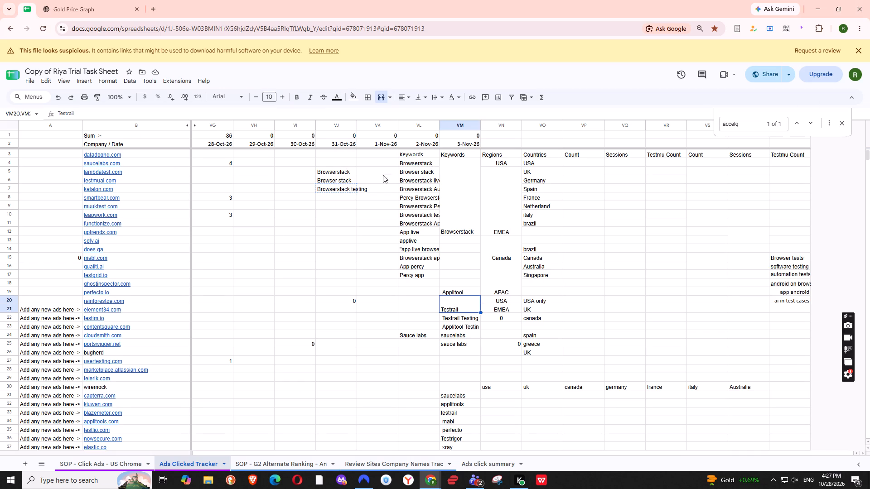
{"action": "left_click", "coordinate": [409, 160]}
{"action": "key", "text": "ctrl+c"}
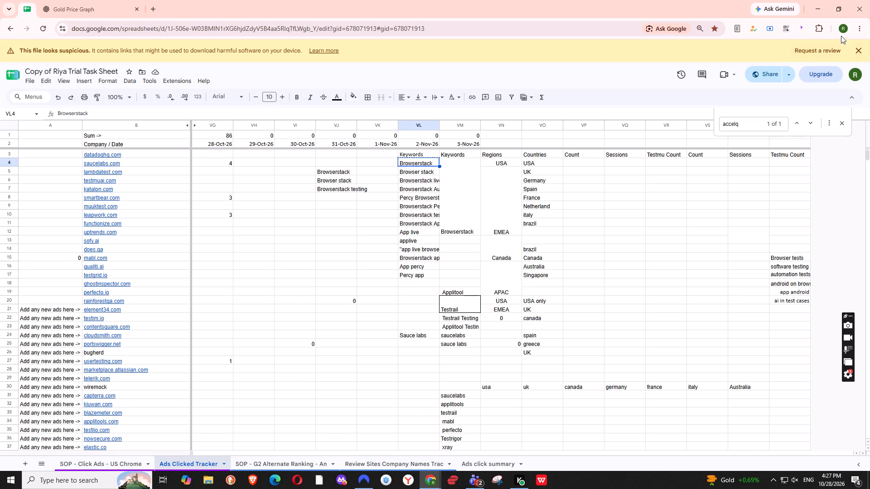
{"action": "left_click", "coordinate": [859, 29]}
{"action": "left_click", "coordinate": [818, 69]}
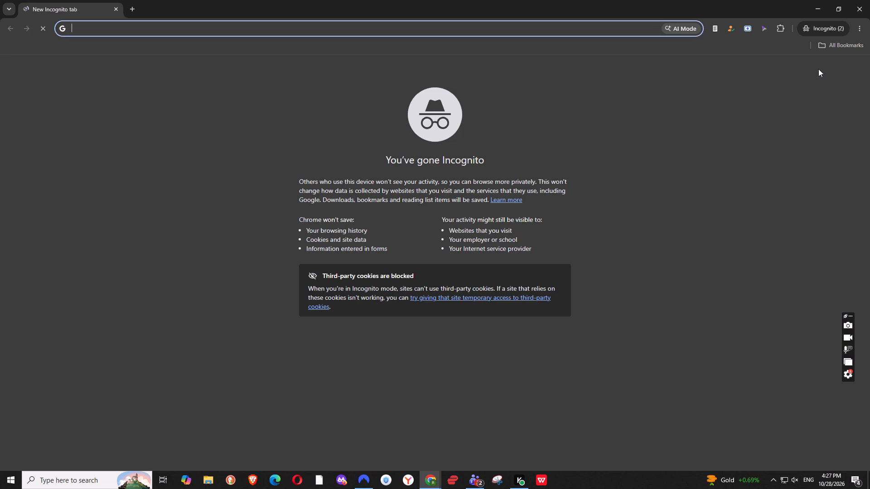
{"action": "key", "text": "ctrl+v"}
{"action": "key", "text": "Return"}
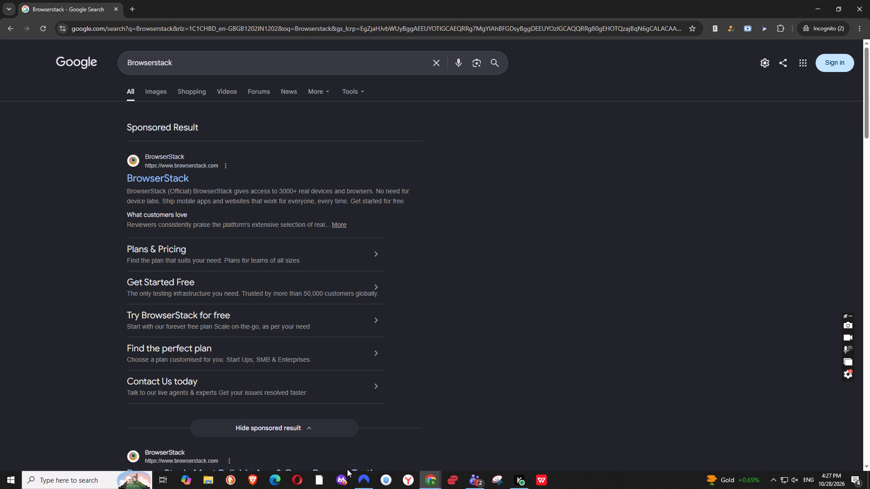
Check the VPN location in NordVPN and close the "Browserstack" search window.
{"action": "left_click", "coordinate": [360, 482]}
{"action": "left_click", "coordinate": [730, 396]}
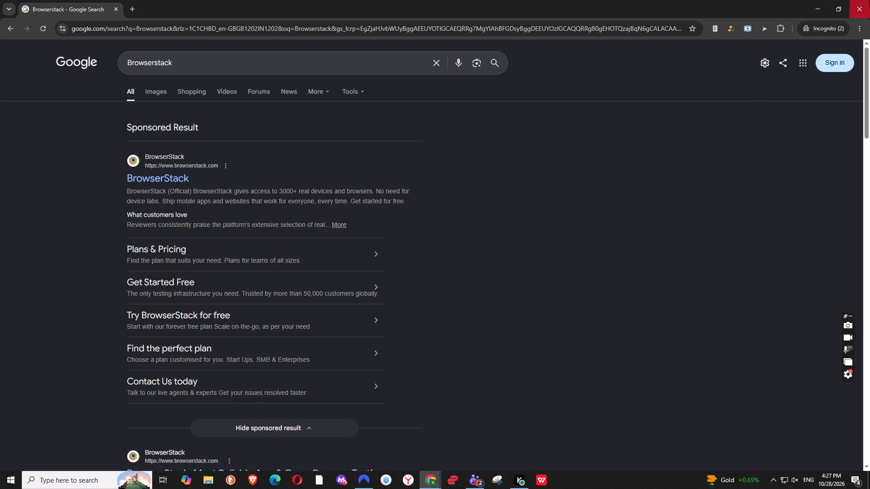
{"action": "left_click", "coordinate": [861, 5]}
Copy the keyword "automation tool for mobile application testing" from VM52 of the tracker.
{"action": "left_click", "coordinate": [408, 445]}
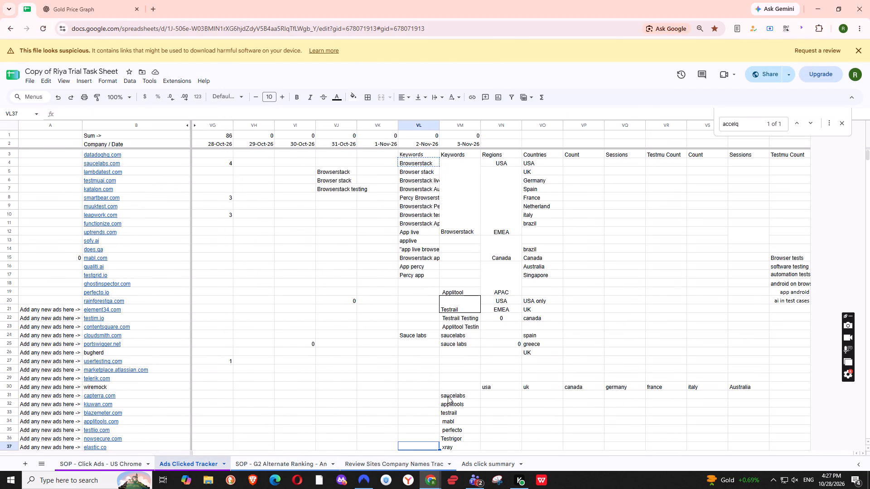
{"action": "scroll", "coordinate": [448, 396], "scroll_direction": "down", "scroll_amount": 6}
{"action": "left_click", "coordinate": [460, 306]}
{"action": "key", "text": "ctrl+c"}
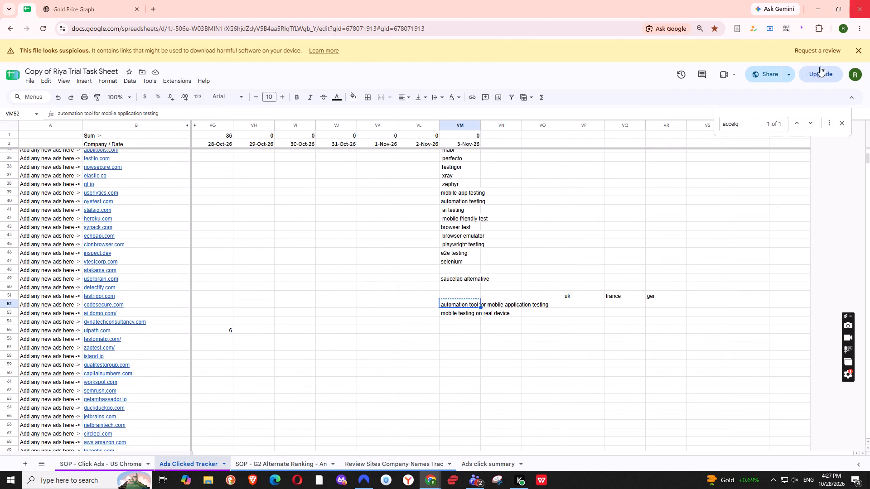
Close the leftover Incognito window holding the "Browser stack" search.
{"action": "left_click", "coordinate": [859, 25]}
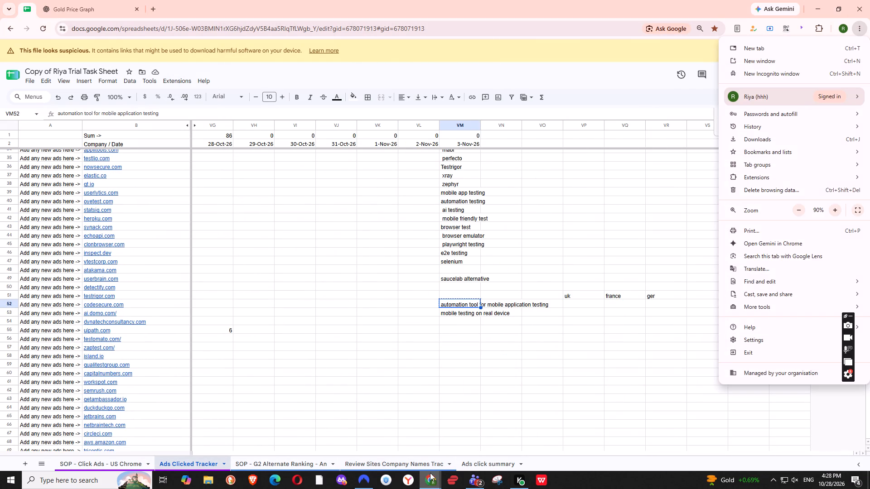
{"action": "left_click", "coordinate": [431, 481]}
{"action": "left_click", "coordinate": [459, 452]}
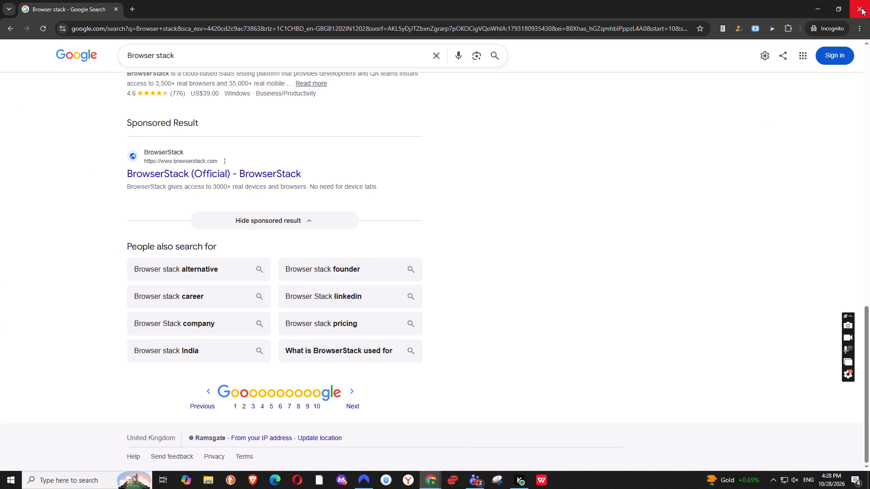
{"action": "left_click", "coordinate": [858, 7]}
Search Google for "automation tool for mobile application testing" in a new Incognito window and reject all cookies.
{"action": "left_click", "coordinate": [856, 29]}
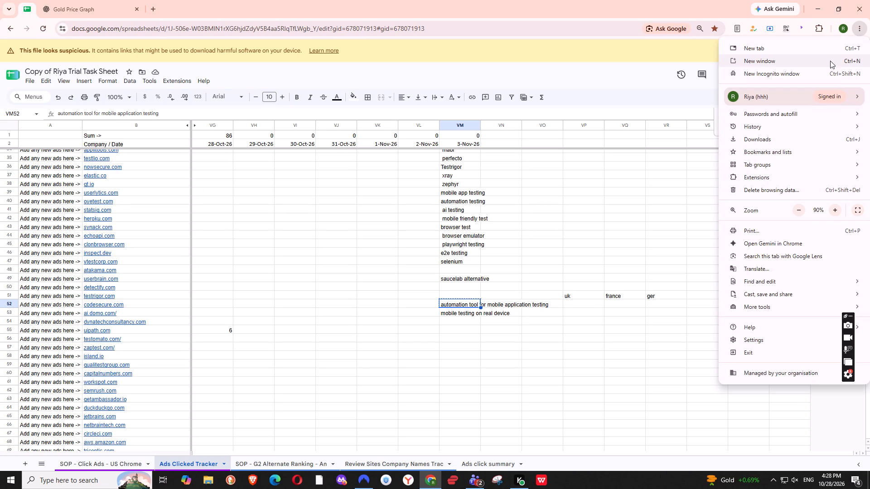
{"action": "left_click", "coordinate": [829, 68]}
{"action": "key", "text": "ctrl+v"}
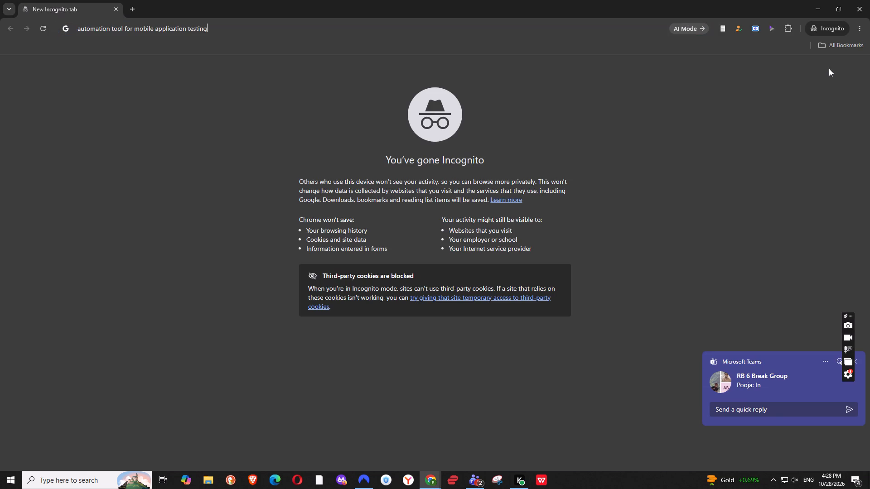
{"action": "key", "text": "Return"}
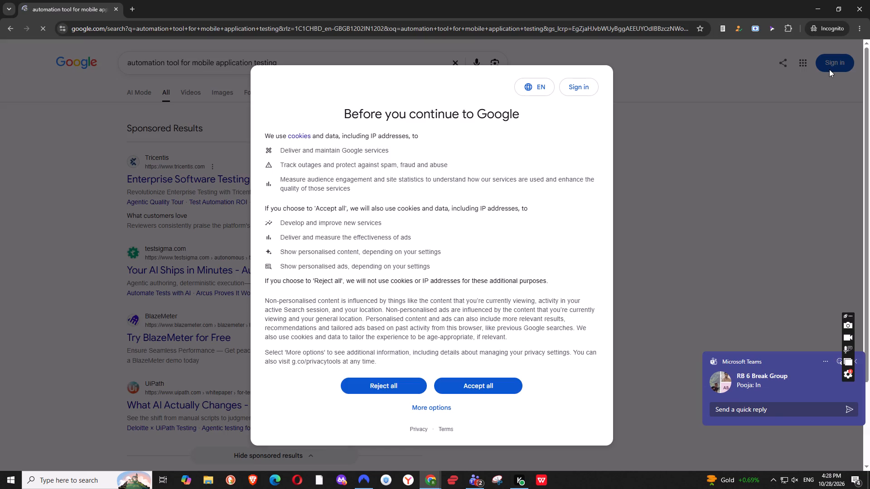
{"action": "left_click", "coordinate": [385, 382]}
Examine the sponsored results for "automation tool for mobile application testing" on result pages 1 and 2.
{"action": "scroll", "coordinate": [385, 382], "scroll_direction": "down", "scroll_amount": 6}
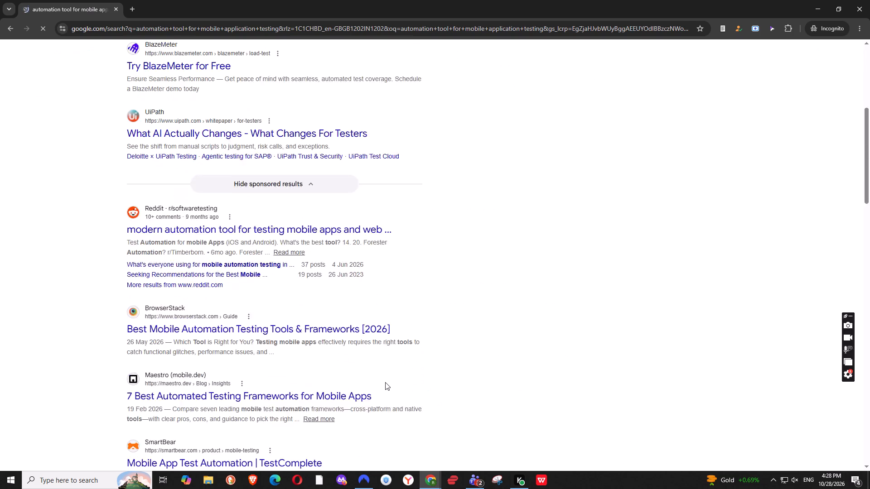
{"action": "scroll", "coordinate": [385, 382], "scroll_direction": "down", "scroll_amount": 18}
{"action": "scroll", "coordinate": [385, 382], "scroll_direction": "down", "scroll_amount": 12}
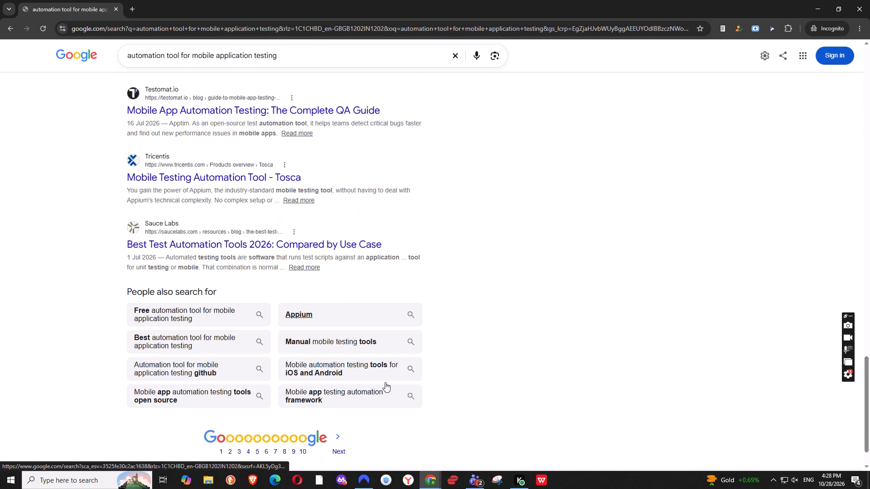
{"action": "left_click", "coordinate": [231, 405]}
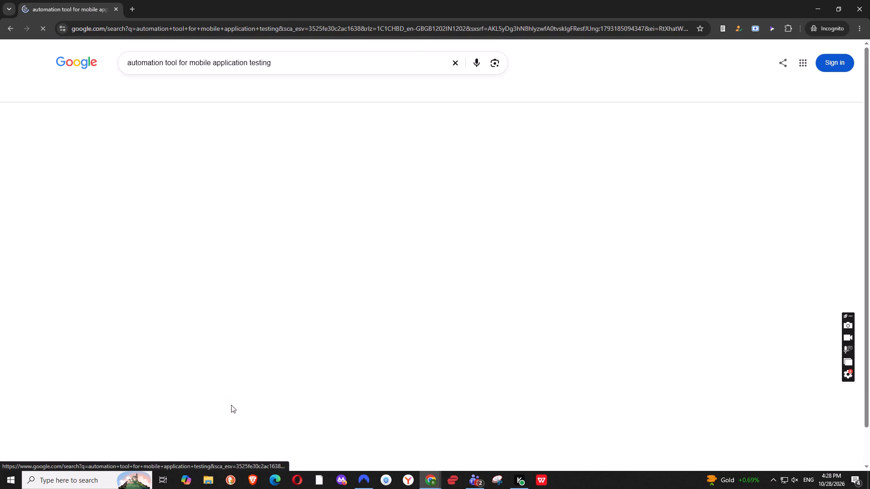
{"action": "scroll", "coordinate": [231, 405], "scroll_direction": "down", "scroll_amount": 20}
{"action": "scroll", "coordinate": [233, 400], "scroll_direction": "down", "scroll_amount": 3}
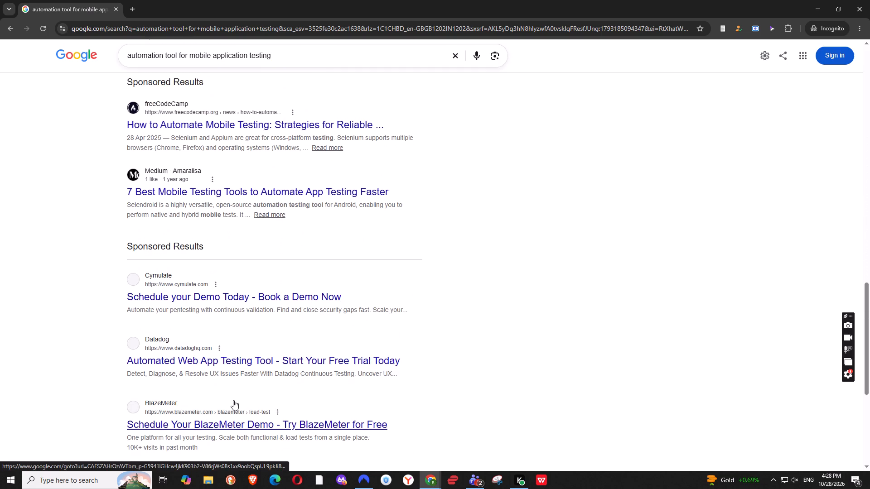
{"action": "scroll", "coordinate": [233, 400], "scroll_direction": "down", "scroll_amount": 3}
Copy the keyword "mobile testing on real device" from VM53 and search Google for it in the open Incognito window.
{"action": "key", "text": "alt+Tab"}
{"action": "left_click", "coordinate": [457, 312]}
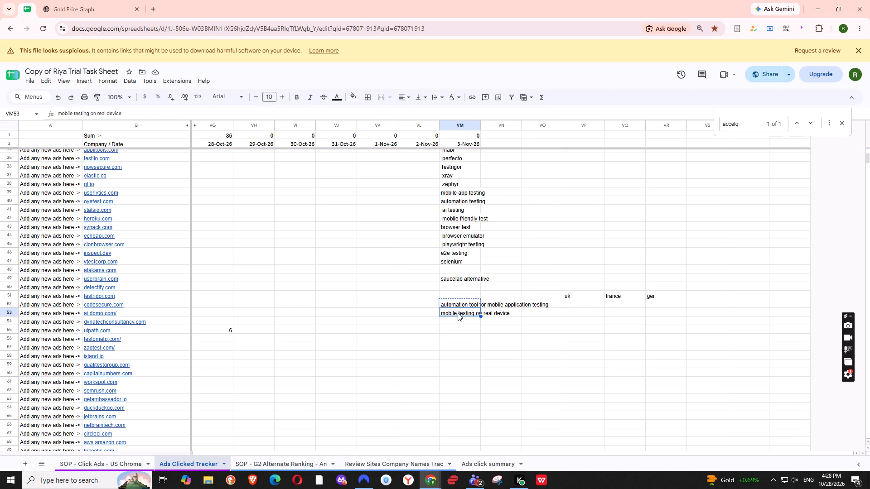
{"action": "key", "text": "ctrl+c"}
{"action": "key", "text": "alt+Tab"}
{"action": "left_click_drag", "start_coordinate": [310, 62], "coordinate": [0, 62], "text": "ctrl"}
{"action": "key", "text": "ctrl+v"}
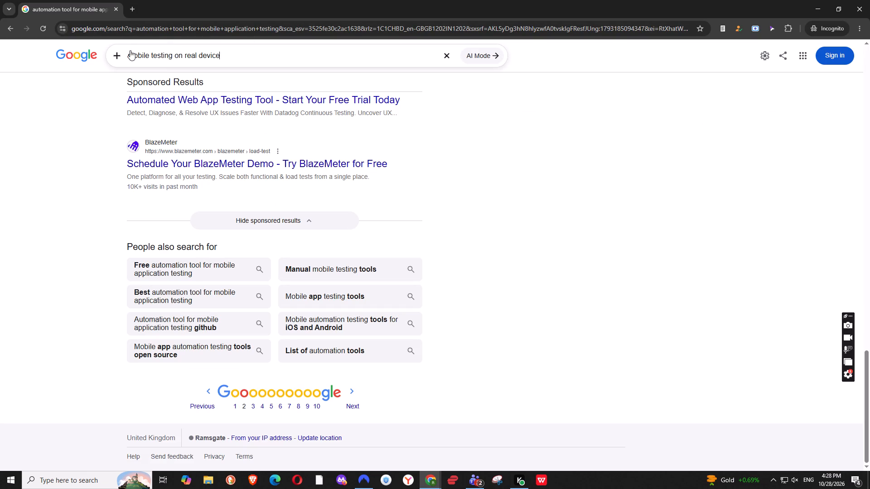
{"action": "key", "text": "Return"}
Examine the sponsored results for "mobile testing on real device" on result pages 1 and 2, and return to the tracker sheet.
{"action": "scroll", "coordinate": [178, 181], "scroll_direction": "down", "scroll_amount": 6}
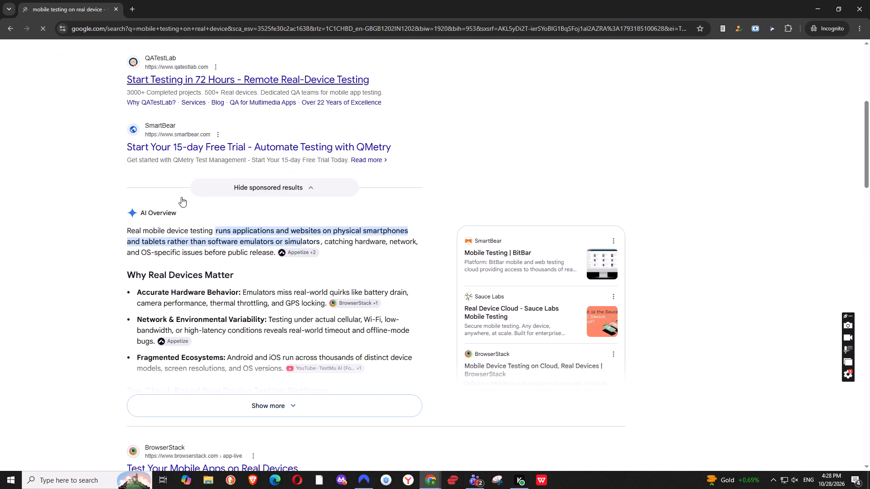
{"action": "scroll", "coordinate": [181, 197], "scroll_direction": "down", "scroll_amount": 14}
{"action": "scroll", "coordinate": [179, 334], "scroll_direction": "down", "scroll_amount": 16}
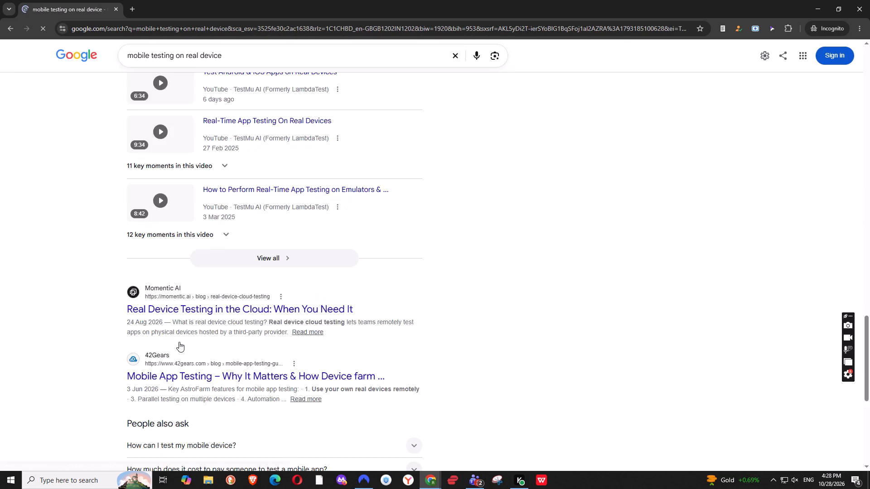
{"action": "scroll", "coordinate": [179, 342], "scroll_direction": "down", "scroll_amount": 3}
{"action": "left_click", "coordinate": [229, 406]}
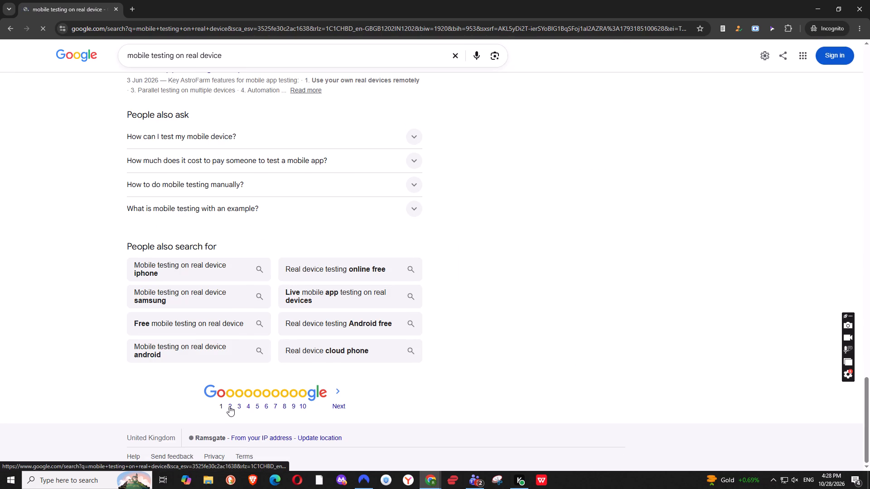
{"action": "scroll", "coordinate": [230, 405], "scroll_direction": "down", "scroll_amount": 20}
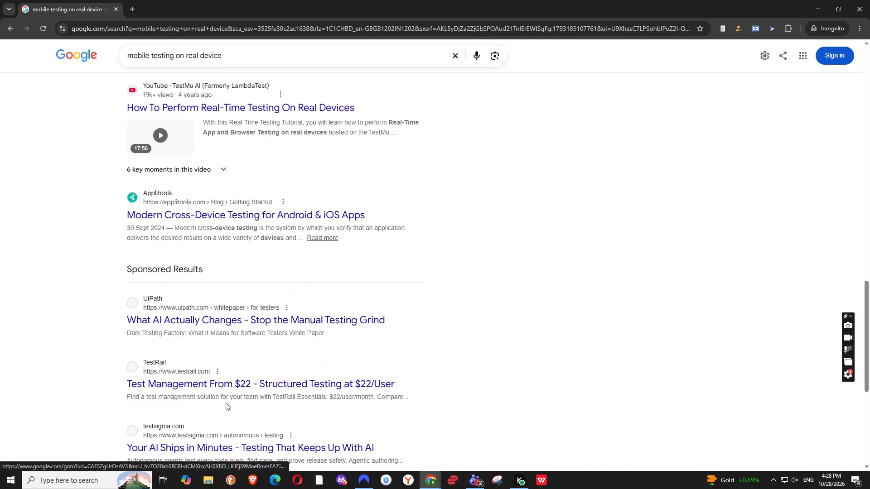
{"action": "scroll", "coordinate": [226, 403], "scroll_direction": "down", "scroll_amount": 10}
{"action": "key", "text": "alt+Tab"}
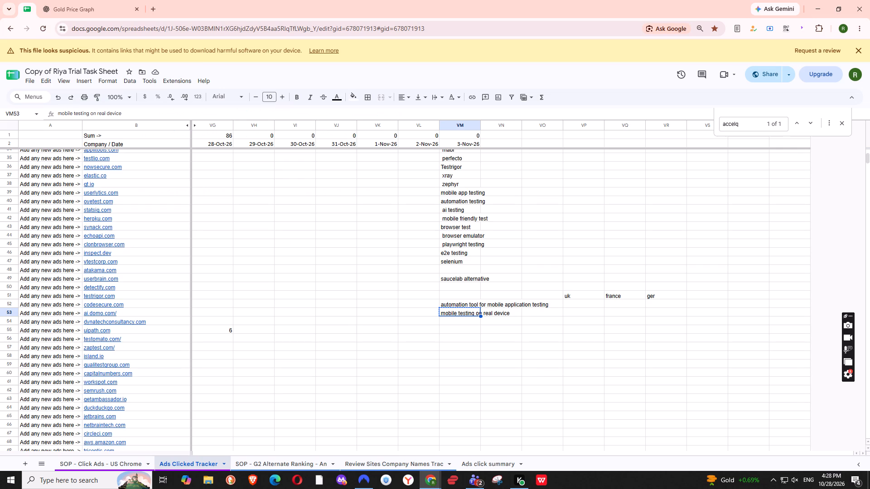
Copy the keyword "automation tool for mobile application testing" from VM52 and search Google for it in the open Incognito window.
{"action": "left_click", "coordinate": [465, 304]}
{"action": "key", "text": "ctrl+c"}
{"action": "key", "text": "alt+Tab"}
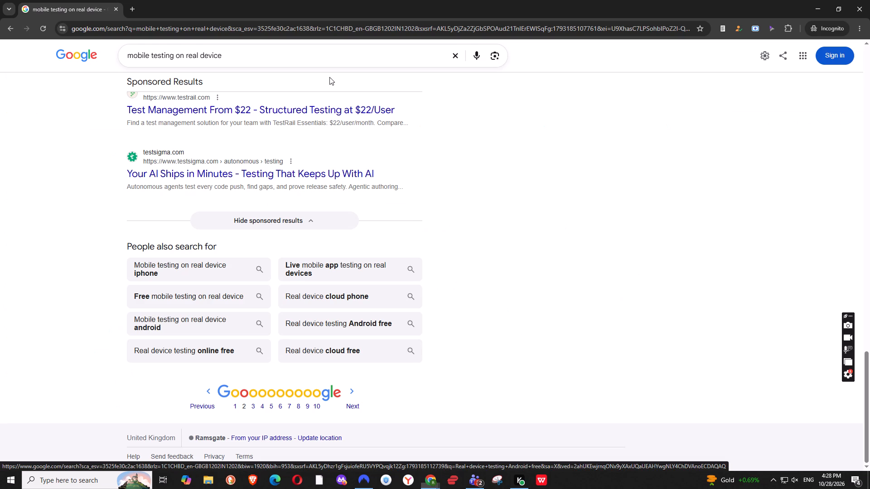
{"action": "left_click_drag", "start_coordinate": [261, 58], "coordinate": [0, 58], "text": "ctrl"}
{"action": "key", "text": "ctrl+v"}
{"action": "key", "text": "Return"}
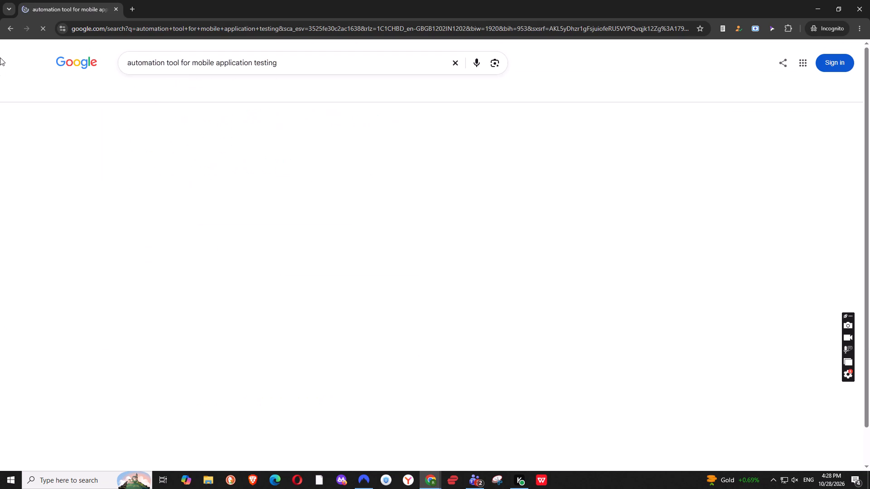
Examine the sponsored results for "automation tool for mobile application testing", rerunning the search and checking result pages 1 and 2.
{"action": "scroll", "coordinate": [176, 256], "scroll_direction": "down", "scroll_amount": 15}
{"action": "scroll", "coordinate": [177, 259], "scroll_direction": "down", "scroll_amount": 7}
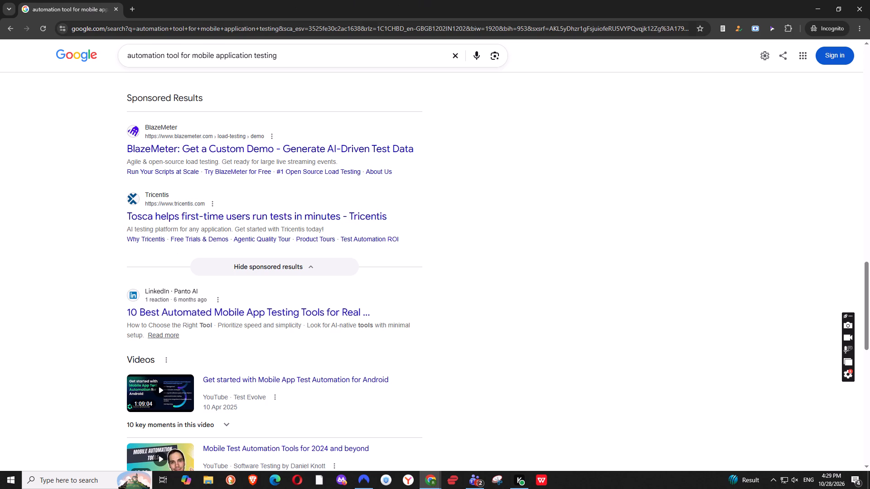
{"action": "left_click", "coordinate": [365, 53]}
{"action": "key", "text": "Return"}
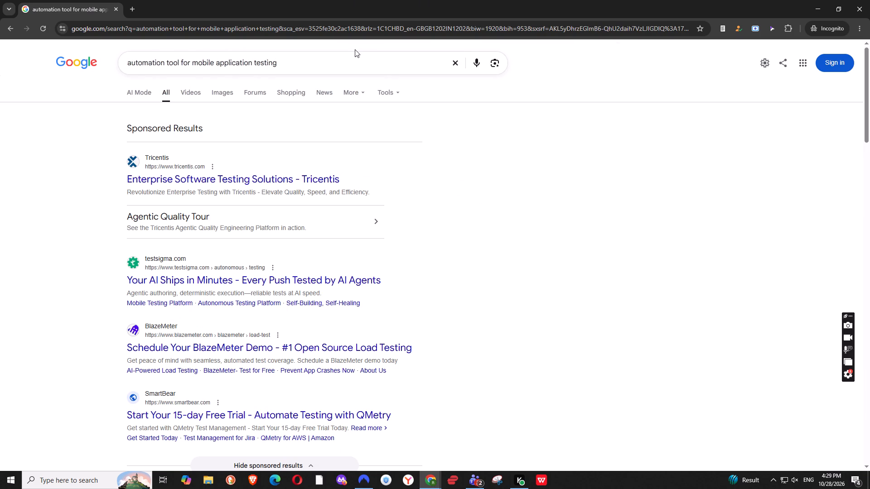
{"action": "scroll", "coordinate": [321, 466], "scroll_direction": "down", "scroll_amount": 20}
{"action": "scroll", "coordinate": [324, 461], "scroll_direction": "down", "scroll_amount": 7}
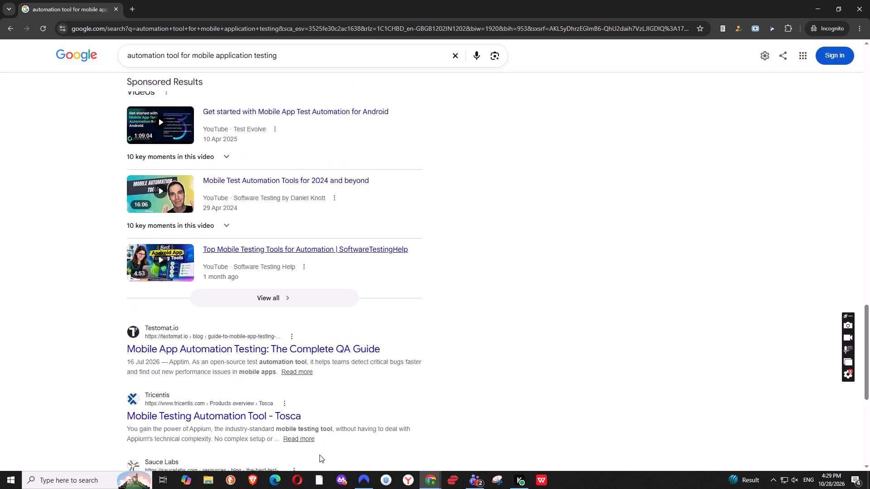
{"action": "scroll", "coordinate": [213, 361], "scroll_direction": "down", "scroll_amount": 12}
{"action": "left_click", "coordinate": [228, 406]}
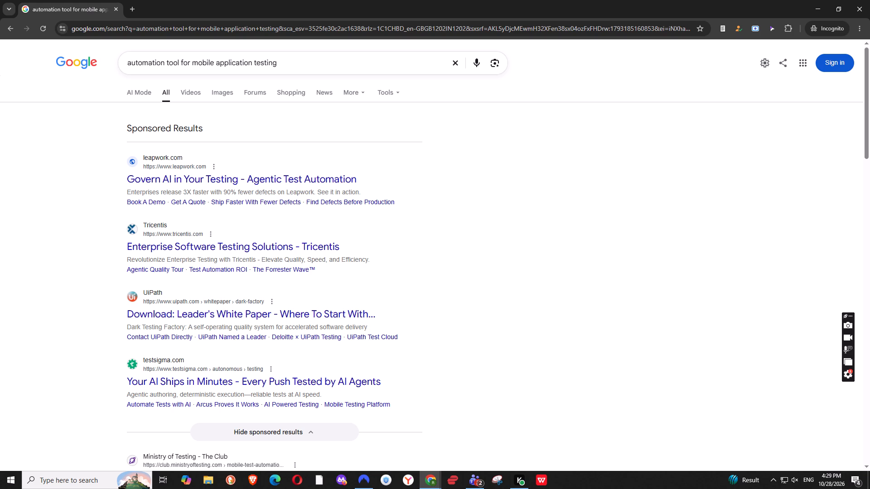
Rerun the "automation tool for mobile application testing" search, examine the sponsored results on pages 1 and 2, and close the Incognito window.
{"action": "left_click", "coordinate": [291, 66]}
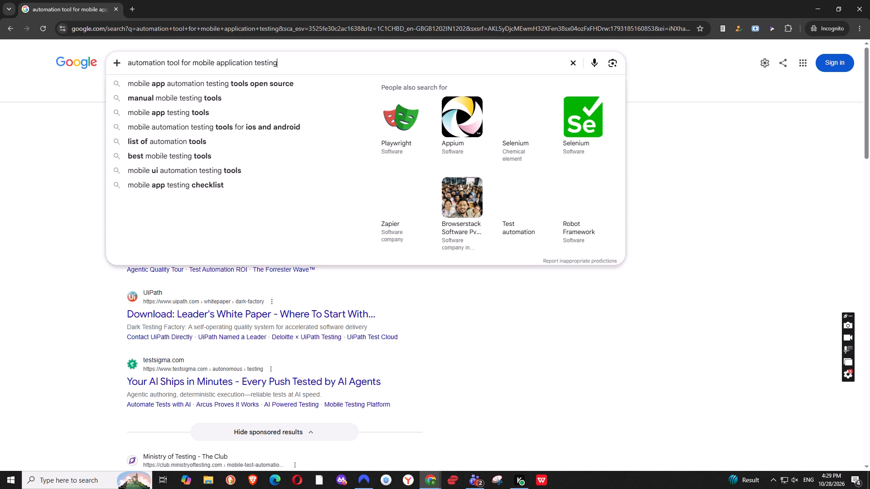
{"action": "key", "text": "Return"}
{"action": "scroll", "coordinate": [255, 176], "scroll_direction": "down", "scroll_amount": 12}
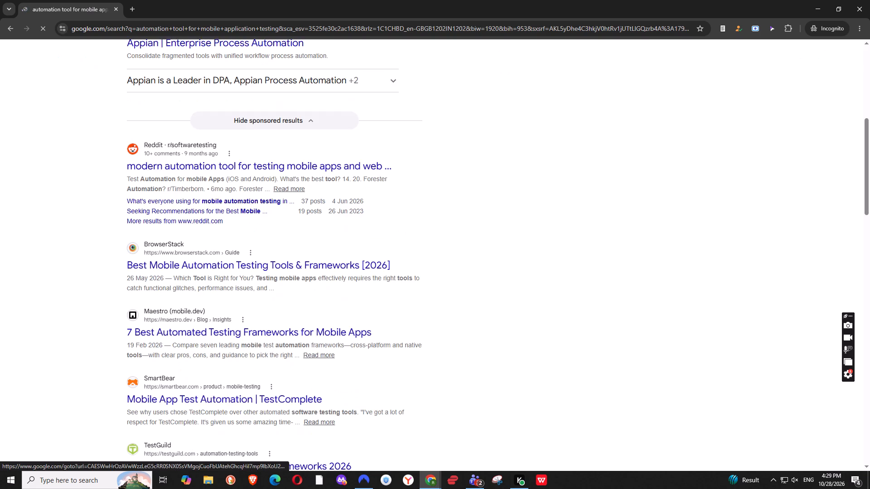
{"action": "scroll", "coordinate": [256, 177], "scroll_direction": "down", "scroll_amount": 9}
{"action": "scroll", "coordinate": [261, 278], "scroll_direction": "down", "scroll_amount": 8}
{"action": "scroll", "coordinate": [259, 329], "scroll_direction": "down", "scroll_amount": 7}
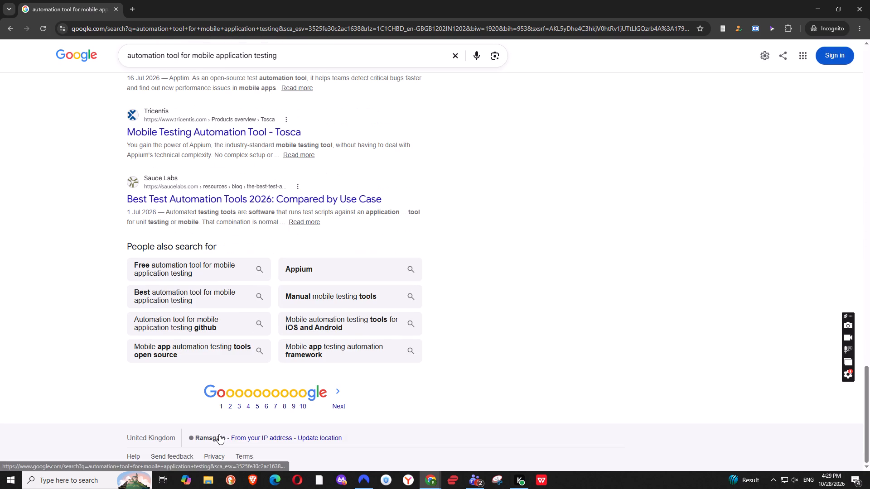
{"action": "left_click", "coordinate": [229, 407]}
{"action": "scroll", "coordinate": [229, 407], "scroll_direction": "down", "scroll_amount": 10}
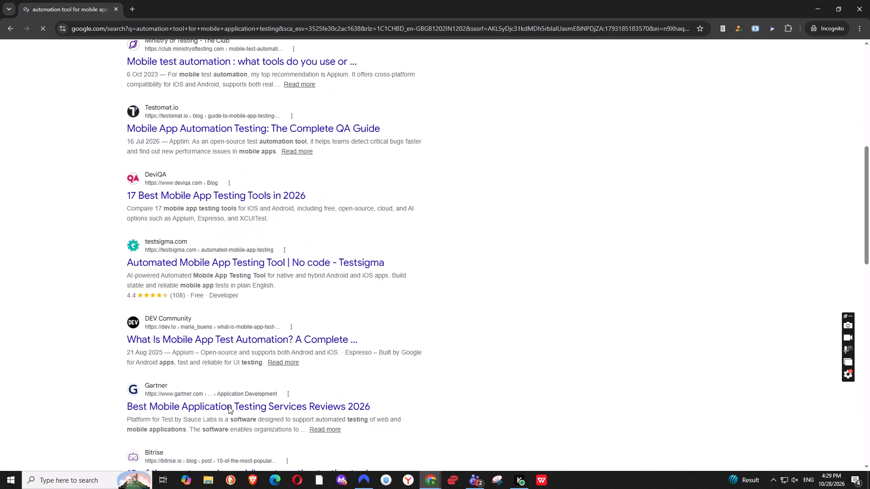
{"action": "scroll", "coordinate": [228, 406], "scroll_direction": "down", "scroll_amount": 12}
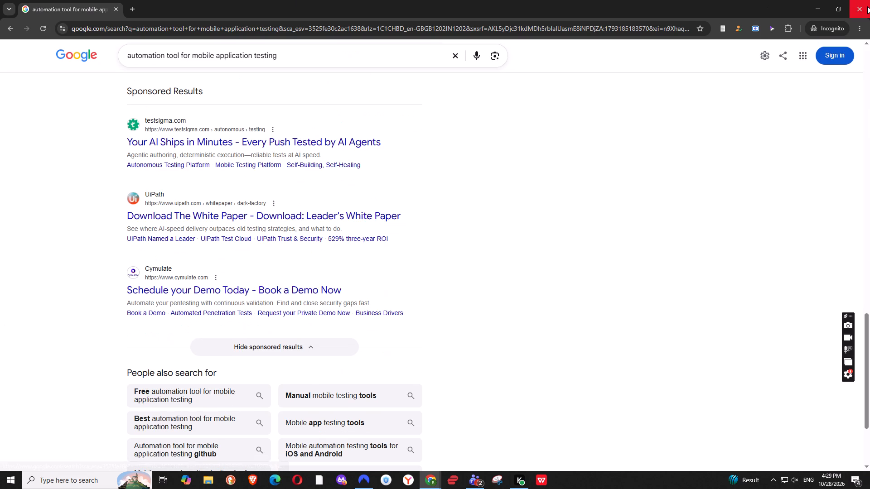
{"action": "left_click", "coordinate": [861, 6]}
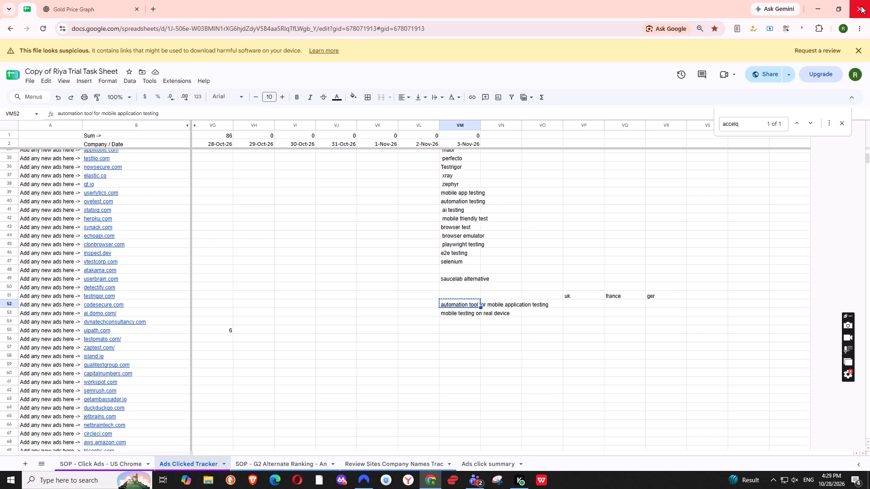
Copy "mobile testing on real device" from VM53, search Google for it in a new Incognito window, and reject all cookies.
{"action": "left_click", "coordinate": [448, 315]}
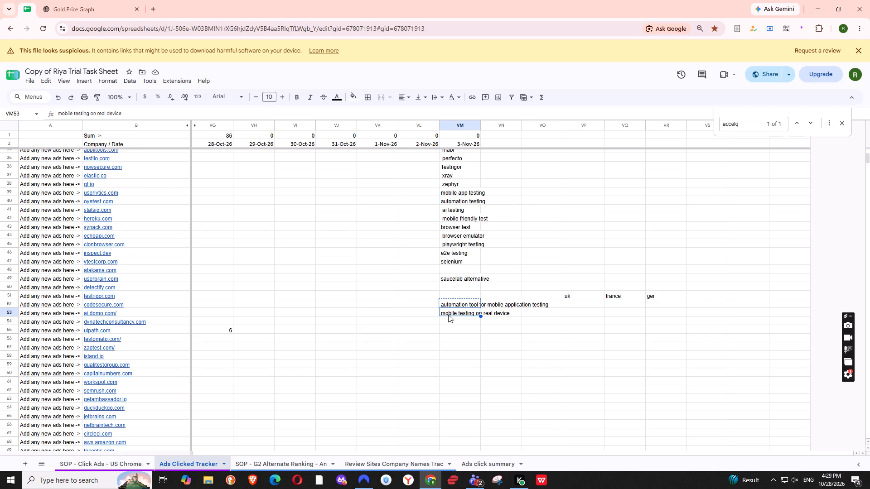
{"action": "key", "text": "ctrl+c"}
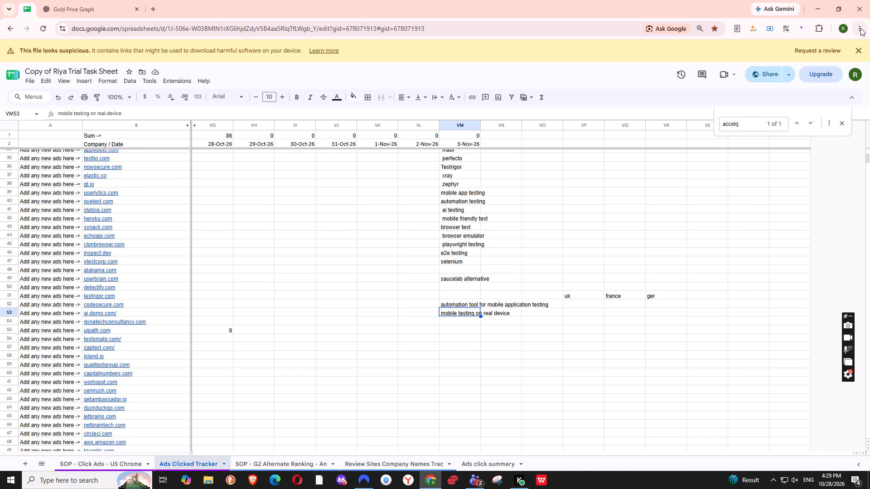
{"action": "left_click", "coordinate": [860, 28]}
{"action": "left_click", "coordinate": [800, 76]}
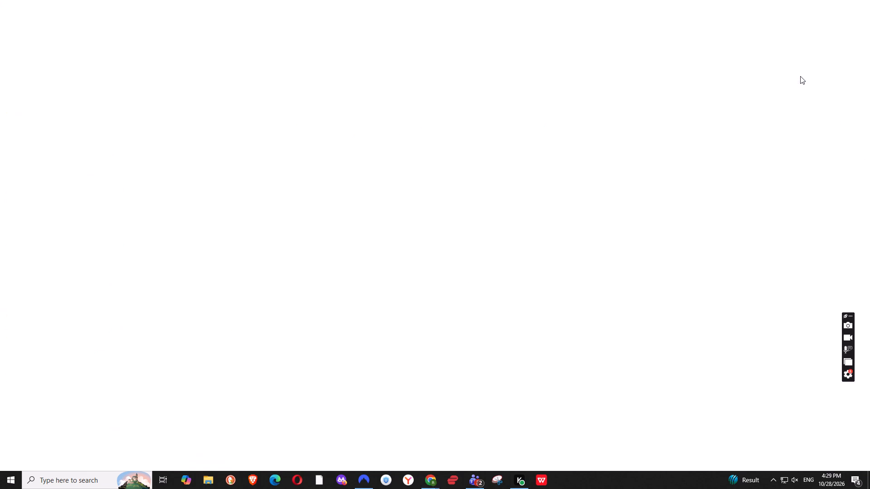
{"action": "key", "text": "ctrl+v"}
{"action": "key", "text": "Return"}
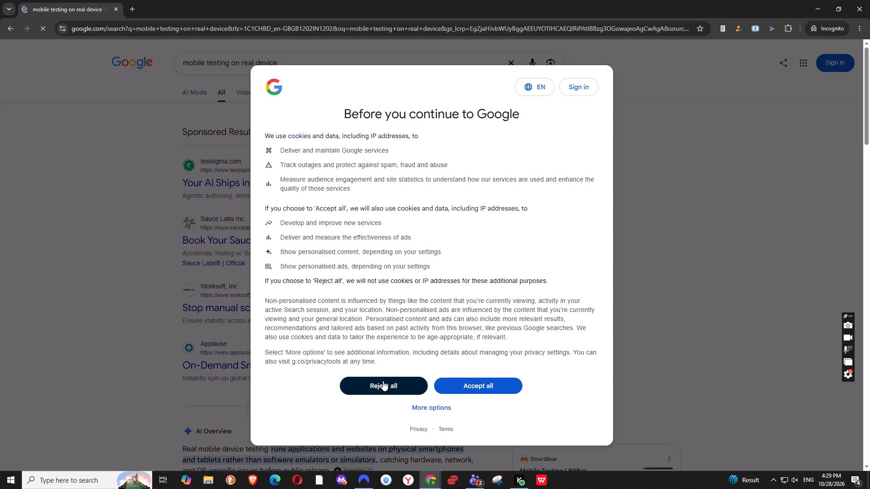
{"action": "left_click", "coordinate": [383, 381]}
Examine the sponsored results for "mobile testing on real device" on result pages 1 and 2, and close the Incognito window.
{"action": "scroll", "coordinate": [383, 379], "scroll_direction": "down", "scroll_amount": 20}
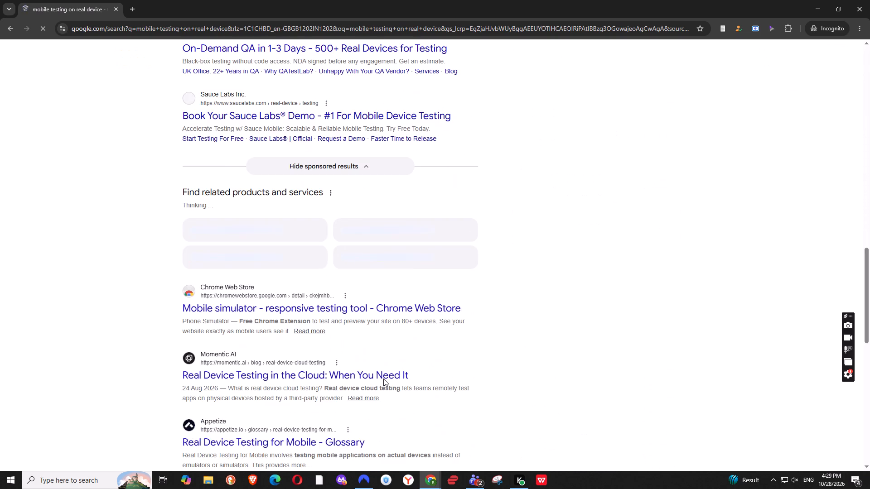
{"action": "scroll", "coordinate": [383, 379], "scroll_direction": "down", "scroll_amount": 19}
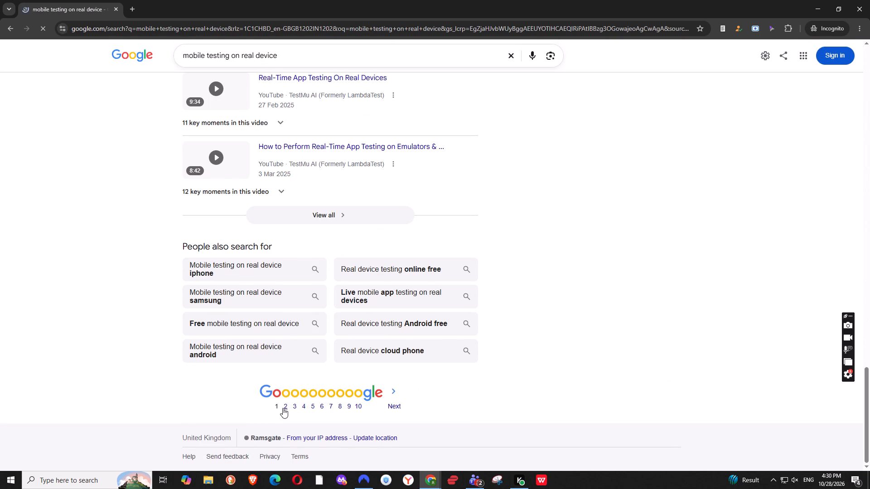
{"action": "left_click", "coordinate": [283, 407]}
{"action": "scroll", "coordinate": [283, 407], "scroll_direction": "down", "scroll_amount": 14}
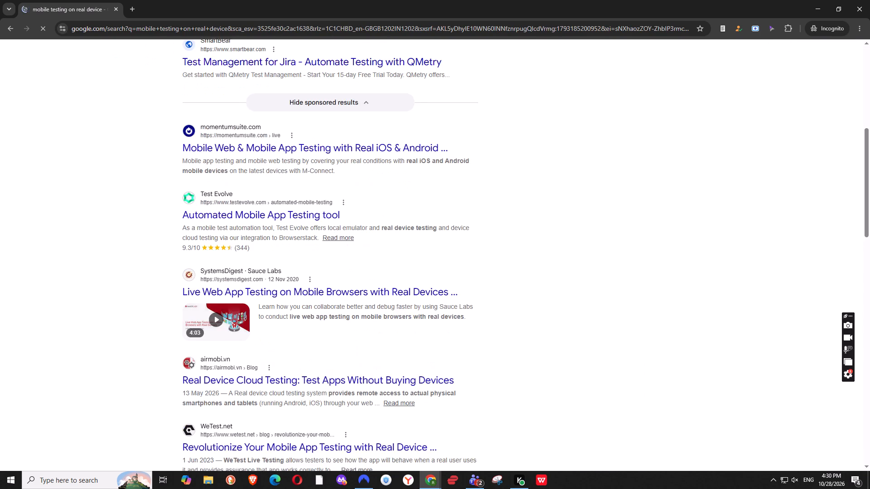
{"action": "scroll", "coordinate": [282, 406], "scroll_direction": "down", "scroll_amount": 13}
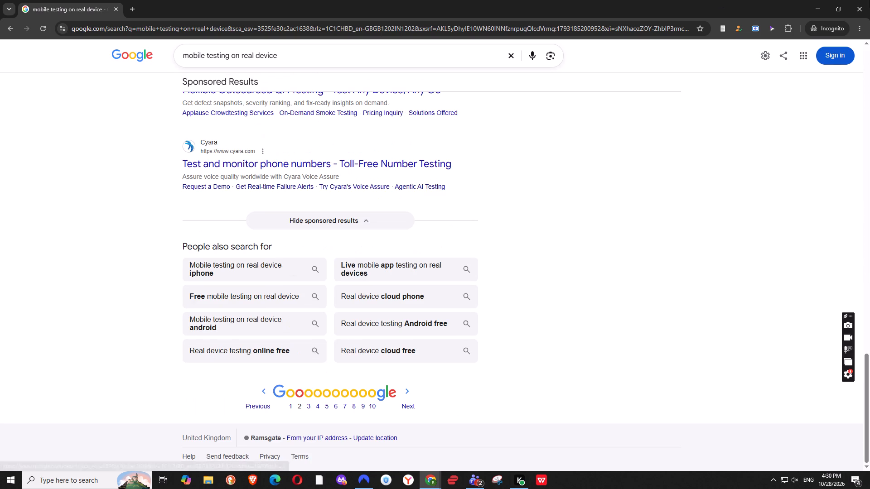
{"action": "left_click", "coordinate": [859, 7]}
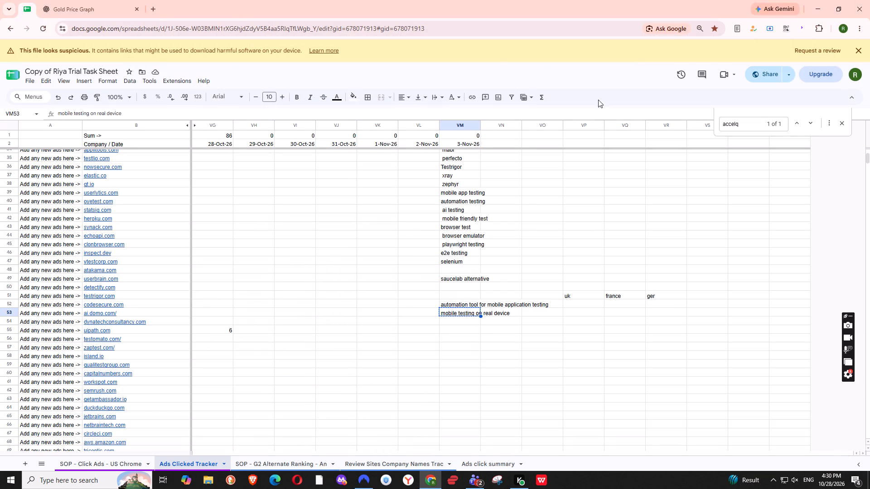
Copy the keyword "saucelab alternative" from cell VM49 of the tracker sheet.
{"action": "left_click", "coordinate": [541, 288]}
{"action": "left_click", "coordinate": [469, 275]}
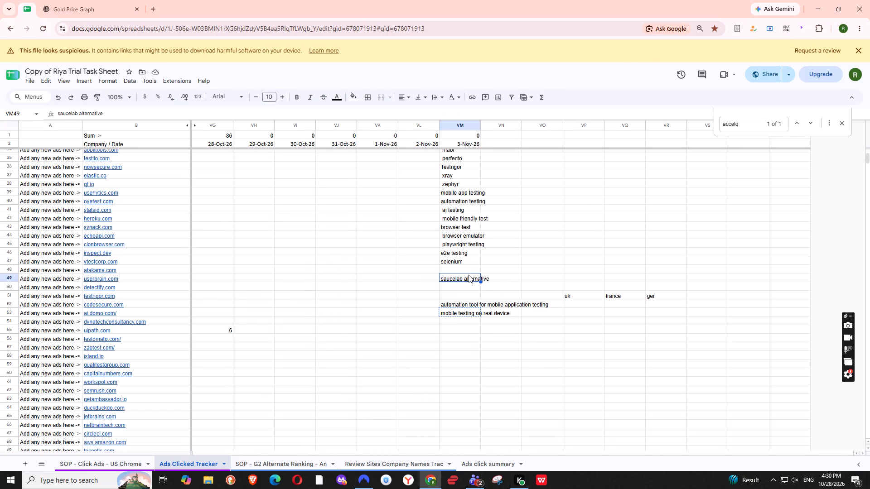
{"action": "key", "text": "ctrl+c"}
{"action": "key", "text": "ctrl+c"}
{"action": "key", "text": "ctrl+c"}
{"action": "key", "text": "ctrl+c"}
{"action": "key", "text": "ctrl+c"}
{"action": "key", "text": "ctrl+c"}
{"action": "key", "text": "ctrl+c"}
{"action": "key", "text": "ctrl+c"}
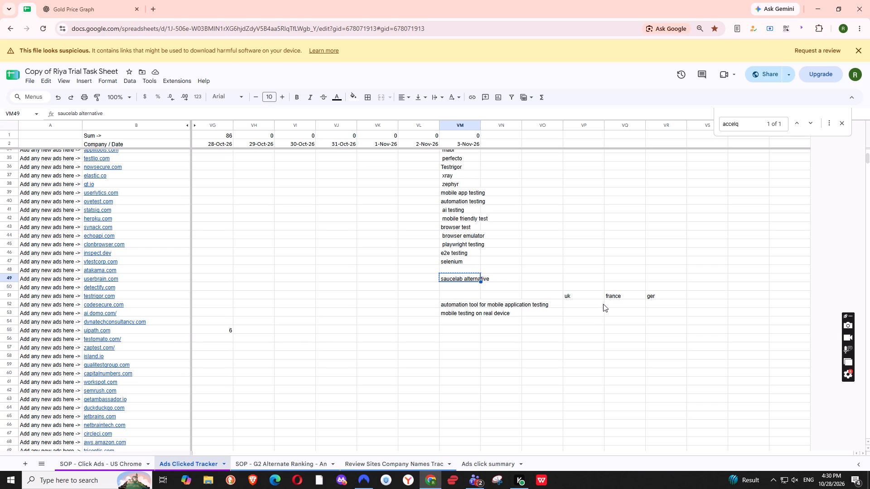
{"action": "left_click", "coordinate": [466, 277]}
{"action": "key", "text": "ctrl+c"}
{"action": "key", "text": "ctrl+c"}
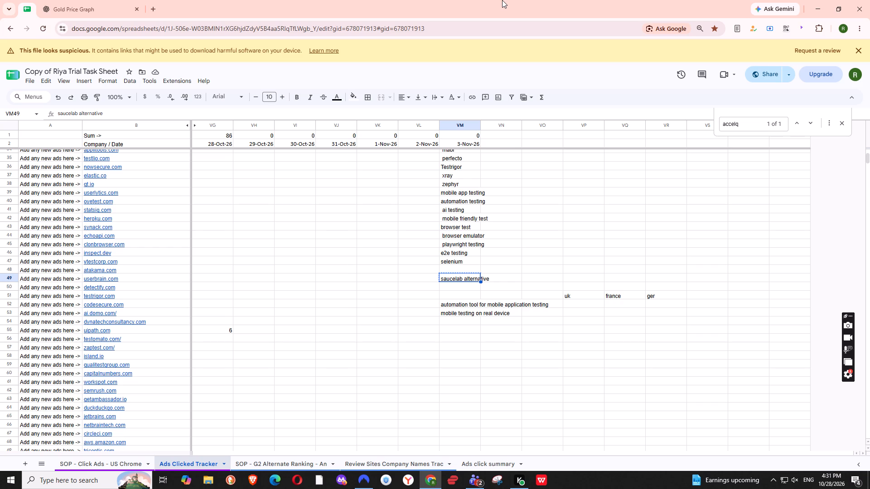
Open the bookmarked Riya Task Sheet in a new tab.
{"action": "left_click", "coordinate": [155, 9]}
{"action": "left_click", "coordinate": [826, 45]}
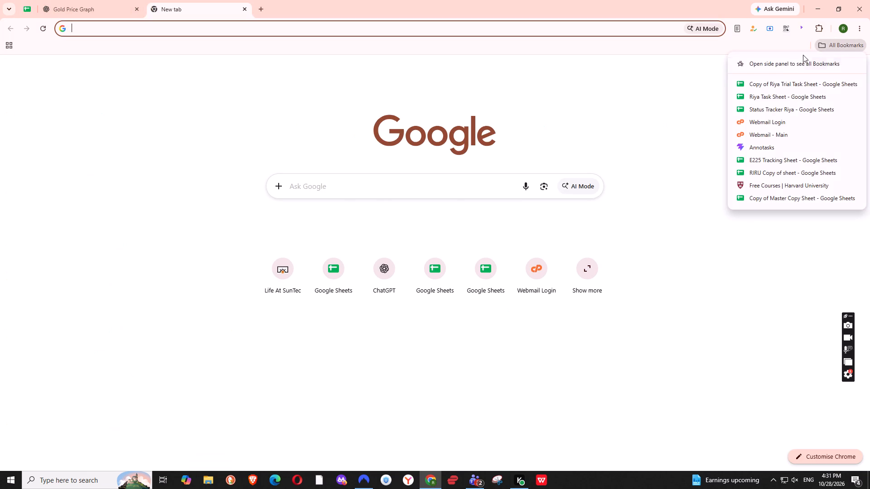
{"action": "left_click", "coordinate": [767, 99]}
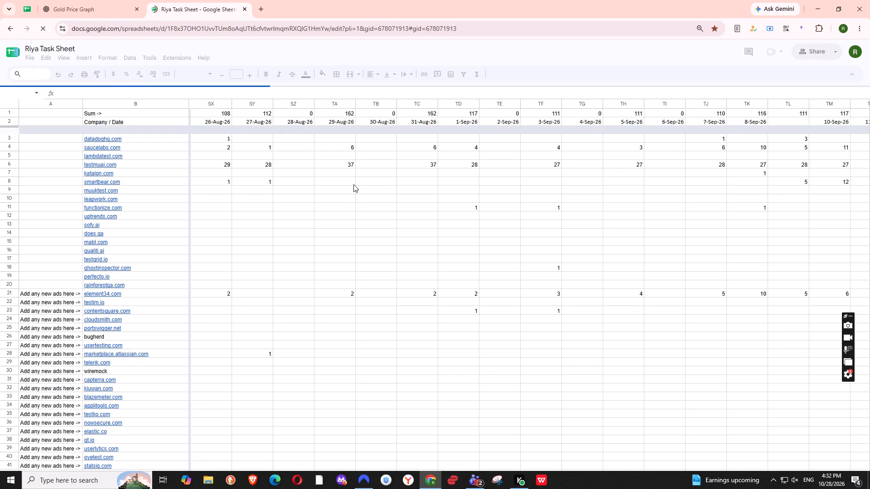
{"action": "left_click", "coordinate": [342, 196]}
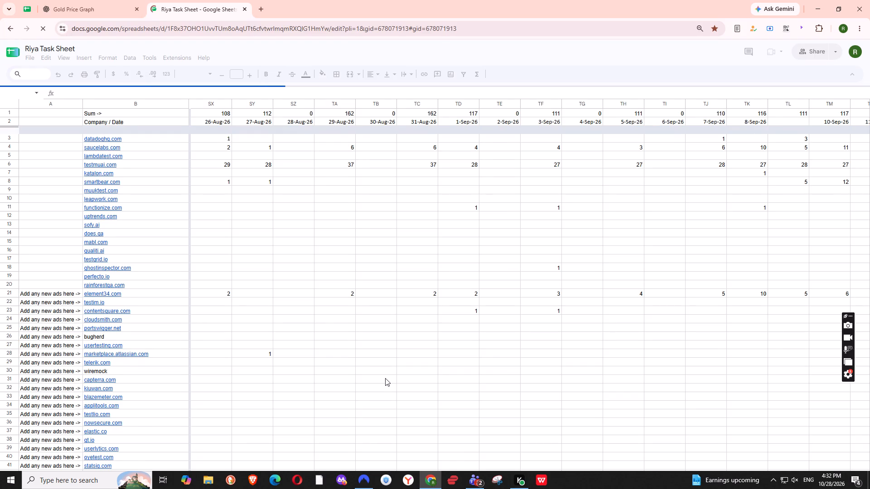
{"action": "left_click", "coordinate": [385, 378]}
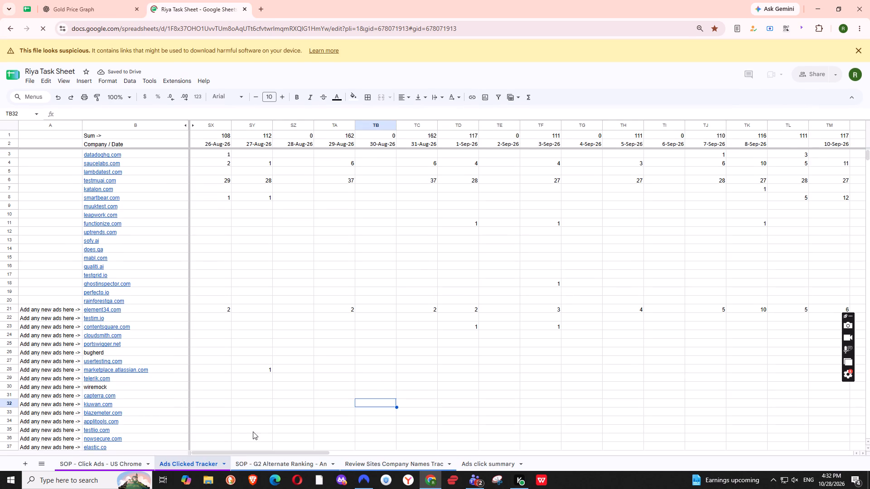
Look through the Riya Task Sheet's worksheets and open the Ads click summary sheet.
{"action": "left_click", "coordinate": [377, 464]}
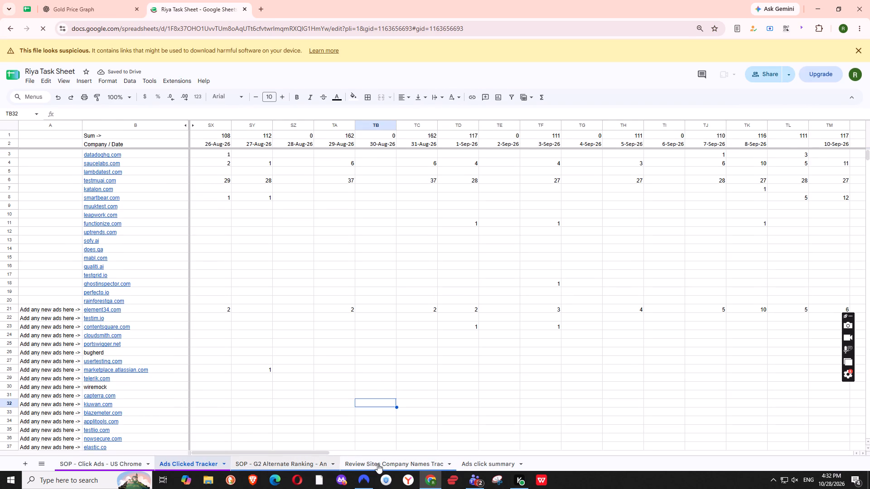
{"action": "left_click", "coordinate": [281, 465]}
{"action": "left_click", "coordinate": [190, 464]}
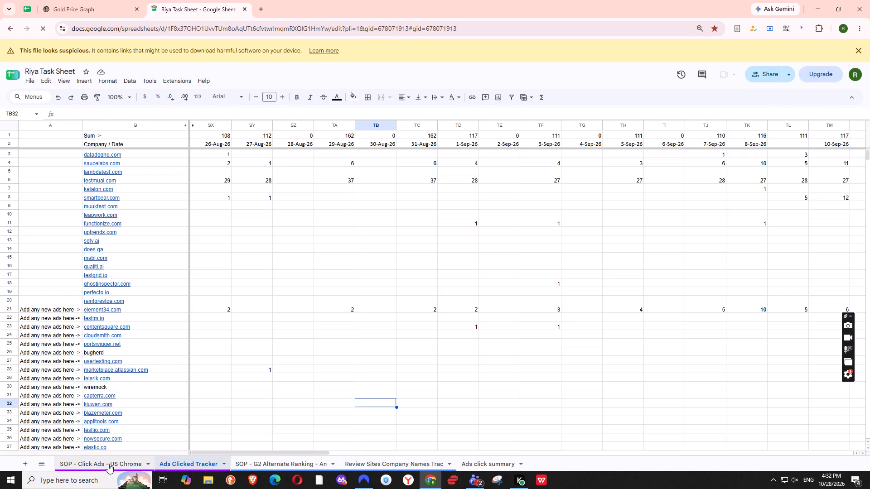
{"action": "left_click", "coordinate": [298, 461]}
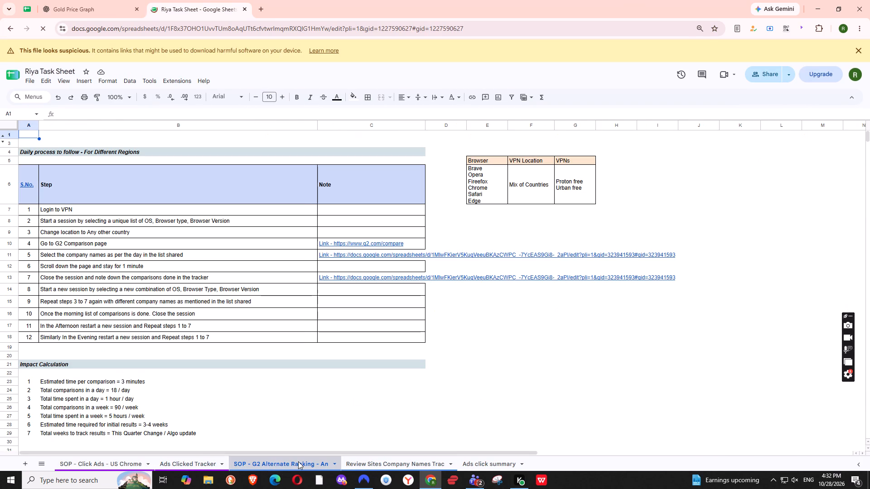
{"action": "left_click", "coordinate": [374, 463]}
{"action": "left_click", "coordinate": [481, 461]}
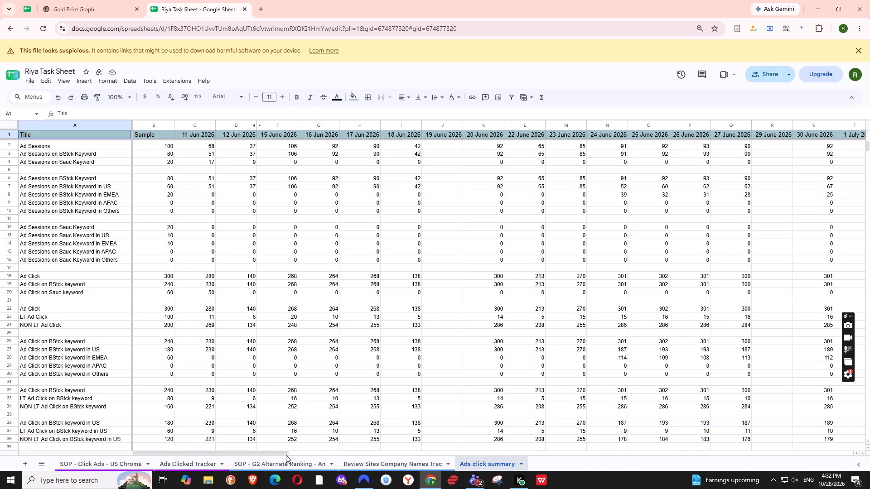
Look across the Ads click summary's date columns from June to 14 September 2026.
{"action": "left_click_drag", "start_coordinate": [283, 455], "coordinate": [290, 455]}
{"action": "left_click", "coordinate": [739, 143]}
{"action": "key", "text": "Right"}
{"action": "key", "text": "Right"}
{"action": "key", "text": "Right"}
{"action": "key", "text": "Right"}
{"action": "key", "text": "Right"}
{"action": "key", "text": "Right"}
{"action": "key", "text": "Right"}
{"action": "key", "text": "Right"}
{"action": "key", "text": "Right"}
{"action": "key", "text": "Right"}
{"action": "key", "text": "Right"}
{"action": "key", "text": "Right"}
{"action": "key", "text": "Right"}
{"action": "key", "text": "Right"}
{"action": "key", "text": "Right"}
{"action": "key", "text": "Right"}
{"action": "key", "text": "Right"}
{"action": "key", "text": "Right"}
{"action": "key", "text": "Right"}
{"action": "key", "text": "Right"}
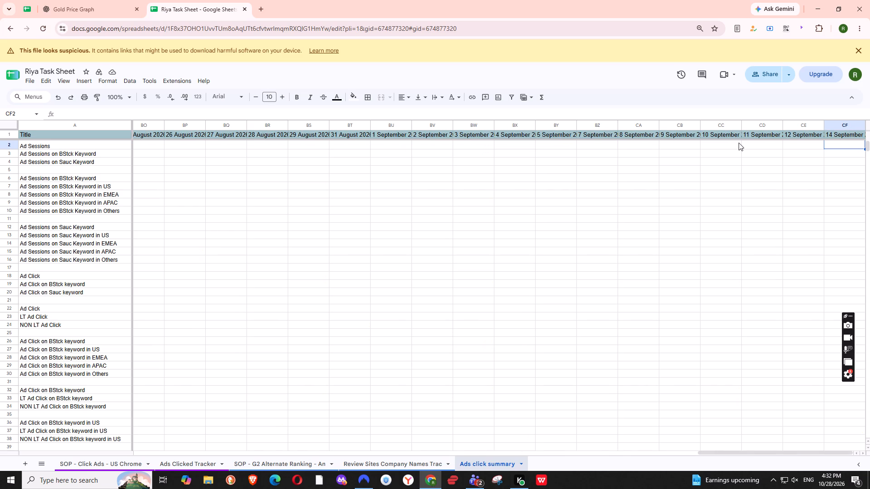
{"action": "key", "text": "Right"}
{"action": "key", "text": "Right"}
{"action": "key", "text": "Right"}
{"action": "key", "text": "Right"}
{"action": "key", "text": "Right"}
{"action": "key", "text": "Right"}
{"action": "key", "text": "Right"}
{"action": "key", "text": "Right"}
{"action": "key", "text": "Right"}
{"action": "key", "text": "Right"}
{"action": "key", "text": "Right"}
{"action": "key", "text": "Right"}
{"action": "key", "text": "Right"}
{"action": "key", "text": "Right"}
{"action": "key", "text": "Right"}
{"action": "key", "text": "Right"}
{"action": "key", "text": "Right"}
{"action": "key", "text": "Right"}
{"action": "key", "text": "Right"}
{"action": "key", "text": "Right"}
Check the Ads Clicked Tracker's daily data, including the 28-Aug-26 sum formula, against the keyword and region rows of the Ads click summary.
{"action": "left_click", "coordinate": [184, 464]}
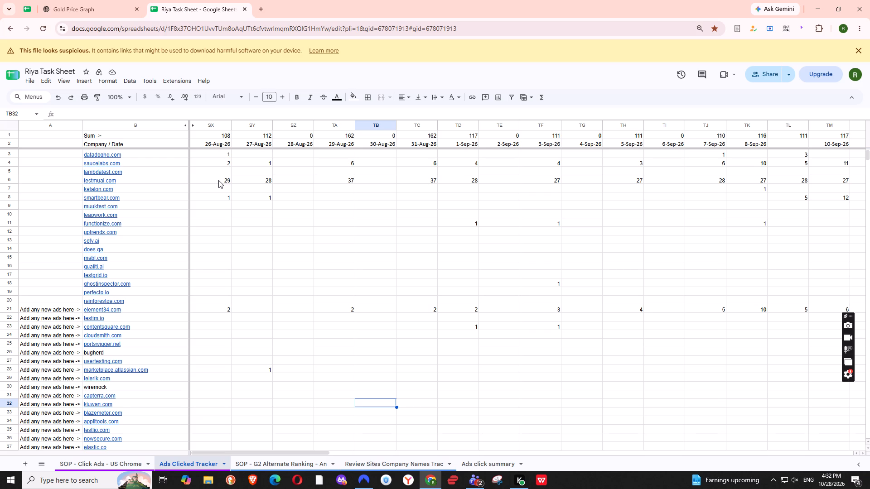
{"action": "left_click", "coordinate": [488, 466]}
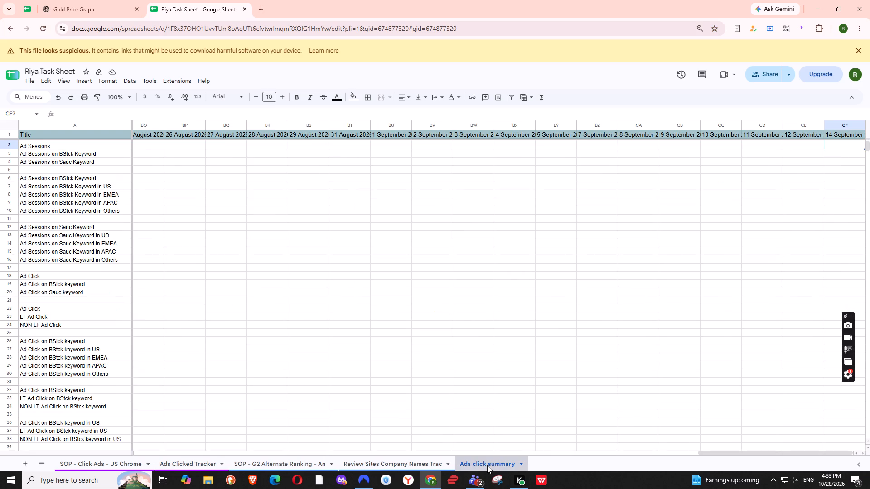
{"action": "scroll", "coordinate": [369, 403], "scroll_direction": "down", "scroll_amount": 7}
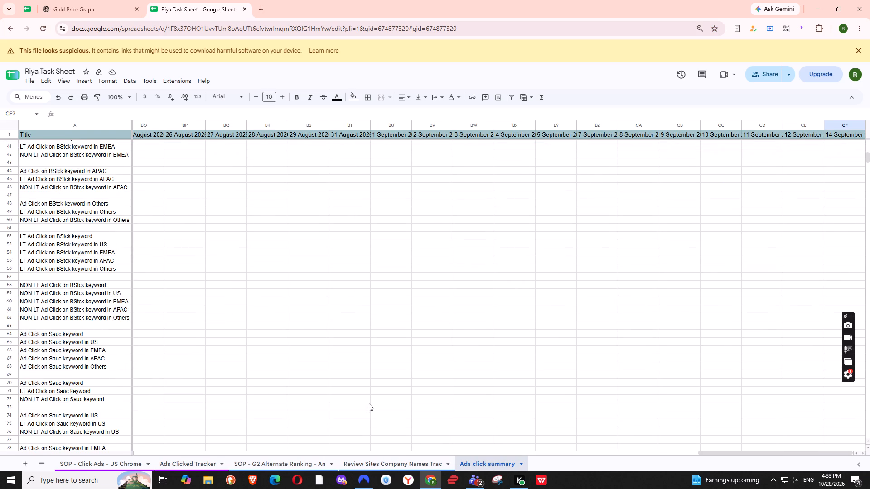
{"action": "scroll", "coordinate": [369, 403], "scroll_direction": "down", "scroll_amount": 6}
{"action": "scroll", "coordinate": [369, 403], "scroll_direction": "up", "scroll_amount": 5}
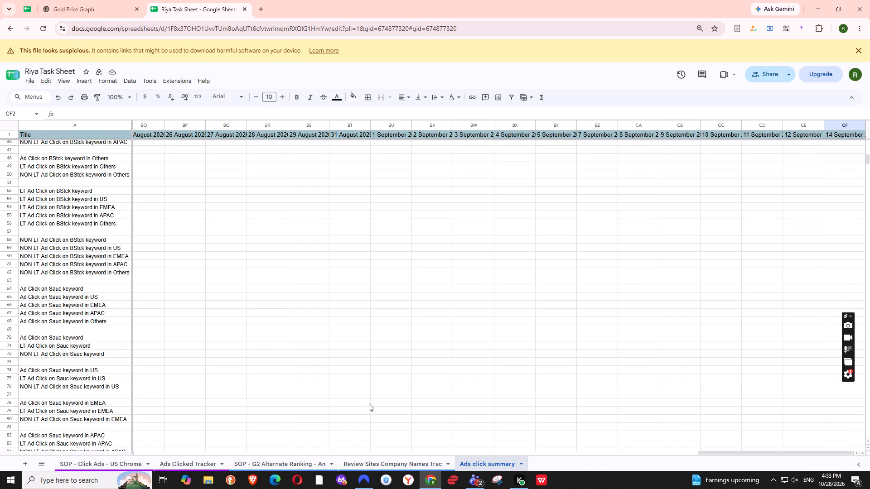
{"action": "left_click", "coordinate": [181, 463]}
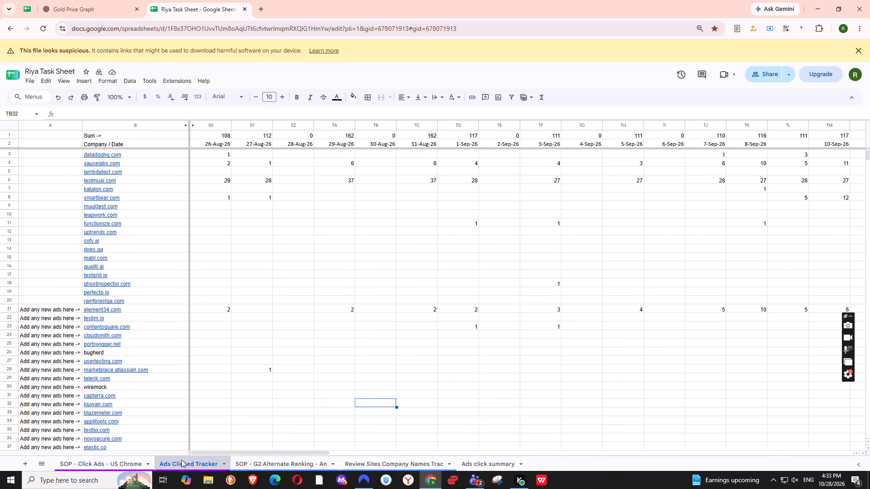
{"action": "left_click", "coordinate": [290, 151]}
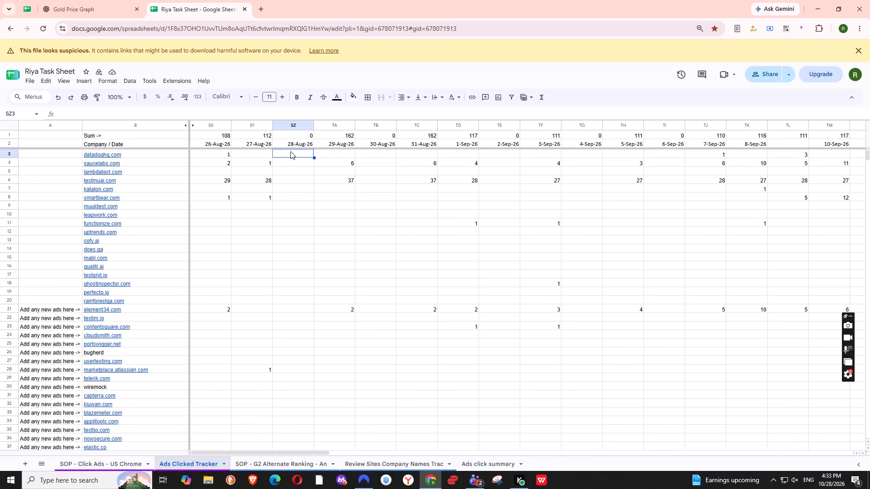
{"action": "left_click", "coordinate": [301, 131]}
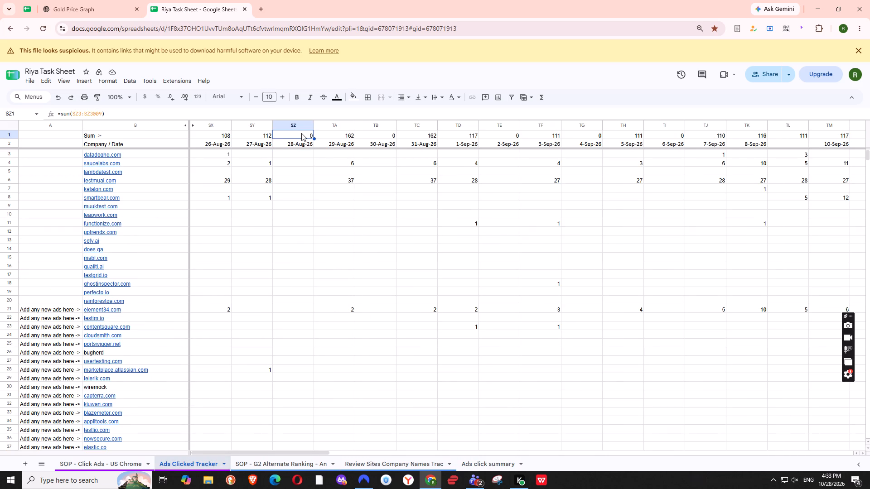
{"action": "left_click", "coordinate": [496, 462]}
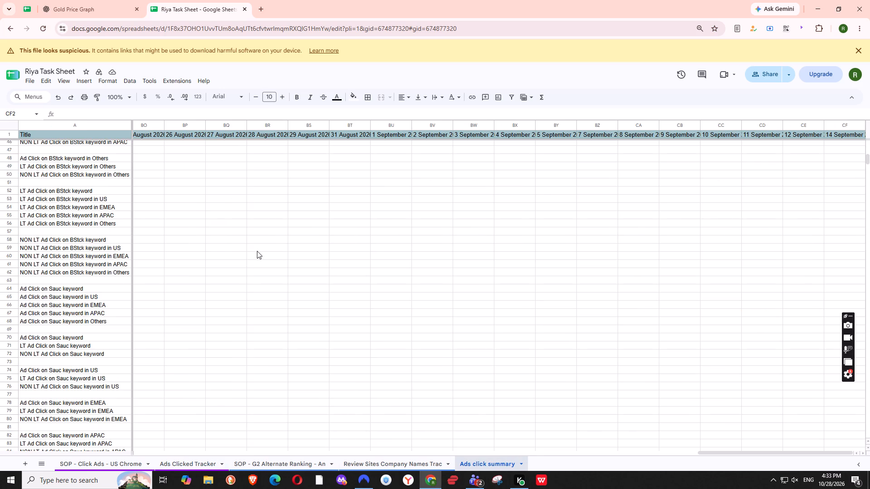
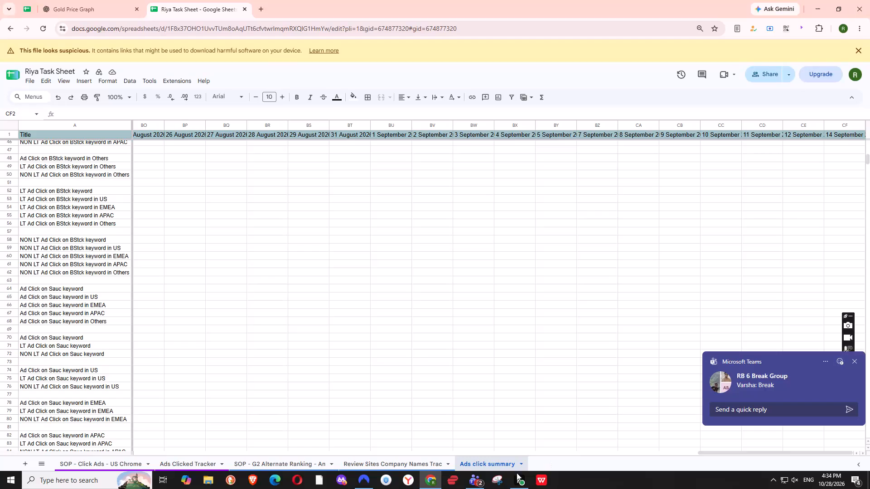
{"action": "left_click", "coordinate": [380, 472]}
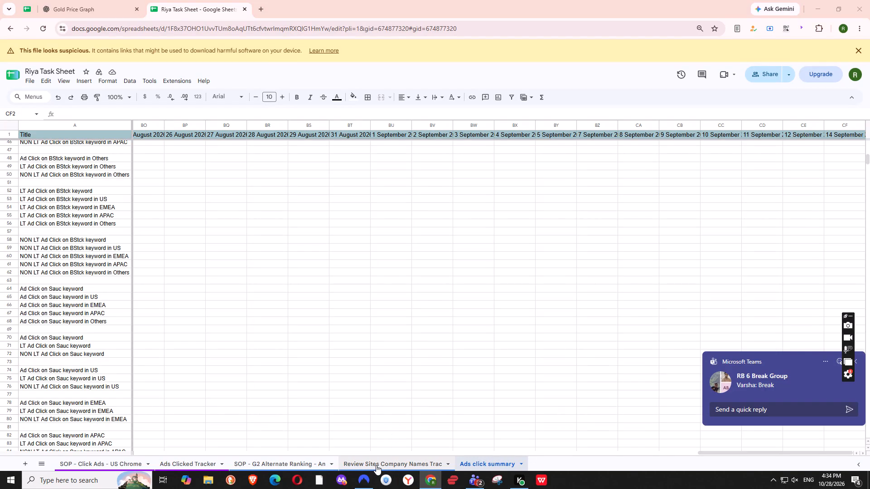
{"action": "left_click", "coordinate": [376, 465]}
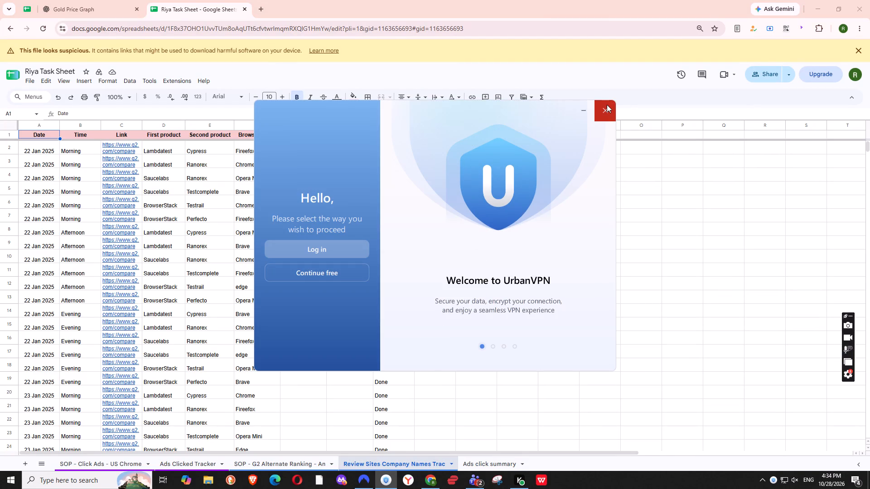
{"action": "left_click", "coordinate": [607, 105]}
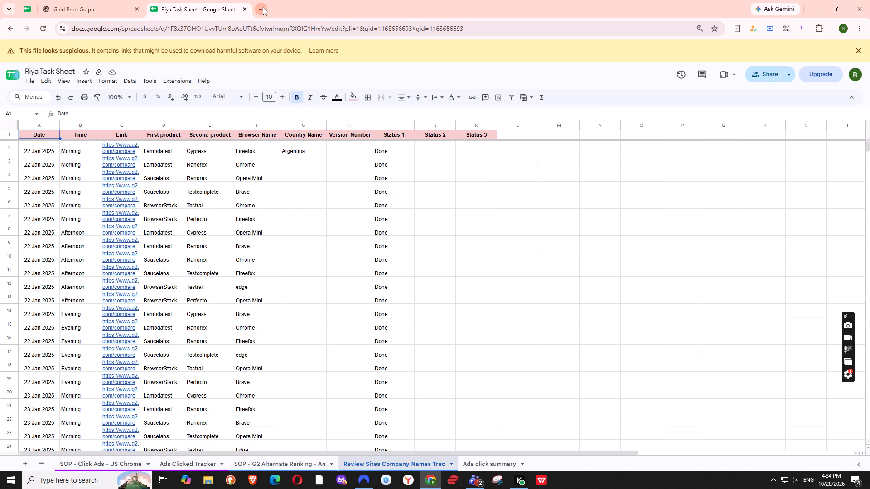
Open the bookmarked Copy of Master Copy Sheet in a new tab.
{"action": "left_click", "coordinate": [263, 7]}
{"action": "left_click", "coordinate": [817, 44]}
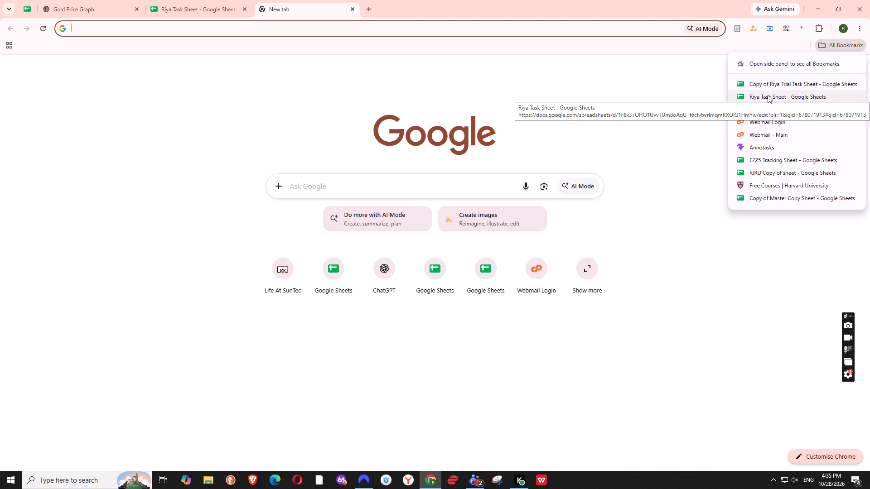
{"action": "left_click", "coordinate": [774, 200]}
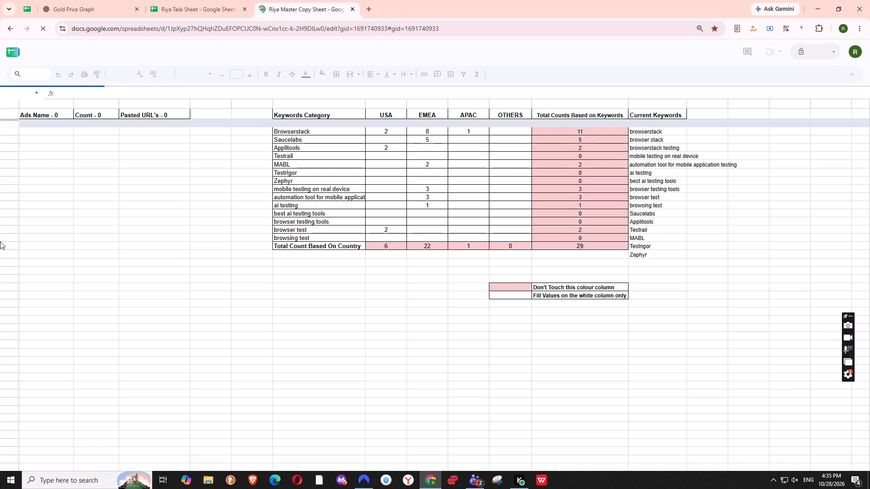
Go through the Master Copy Sheet's Ads Click, Fill Details and Group Status worksheets and open Sheet Status.
{"action": "left_click", "coordinate": [276, 369]}
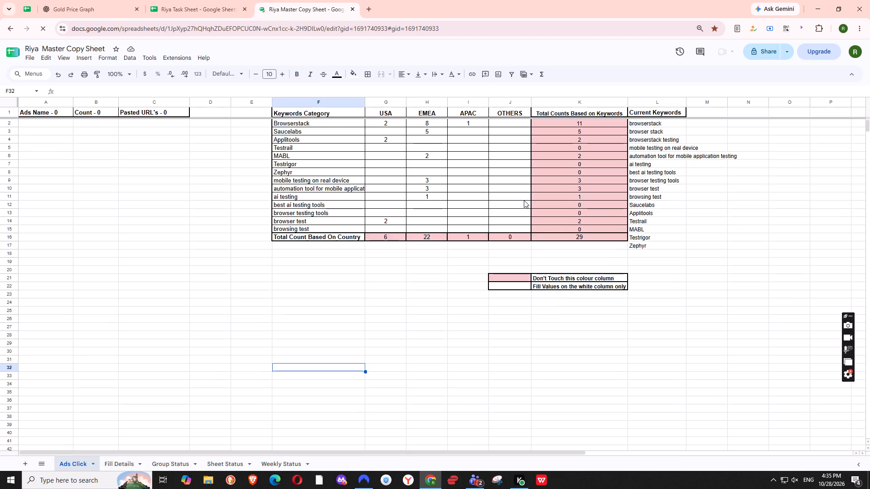
{"action": "left_click", "coordinate": [109, 465]}
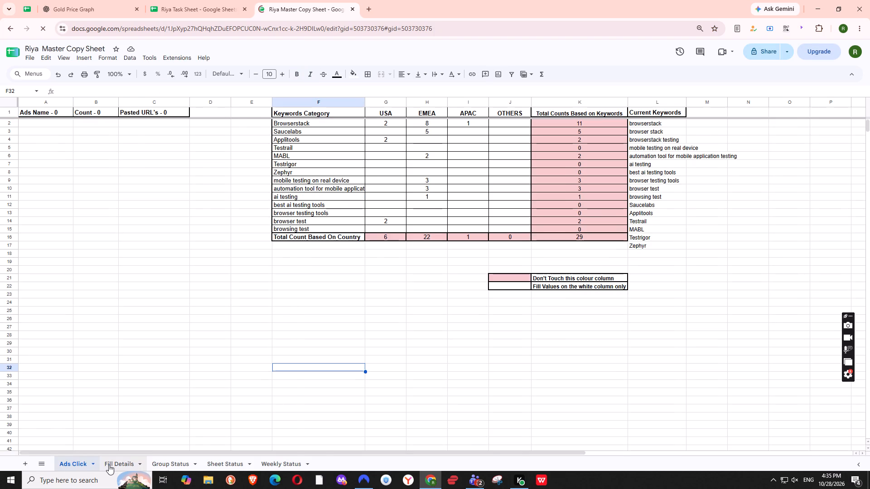
{"action": "left_click", "coordinate": [170, 465]}
{"action": "left_click", "coordinate": [223, 462]}
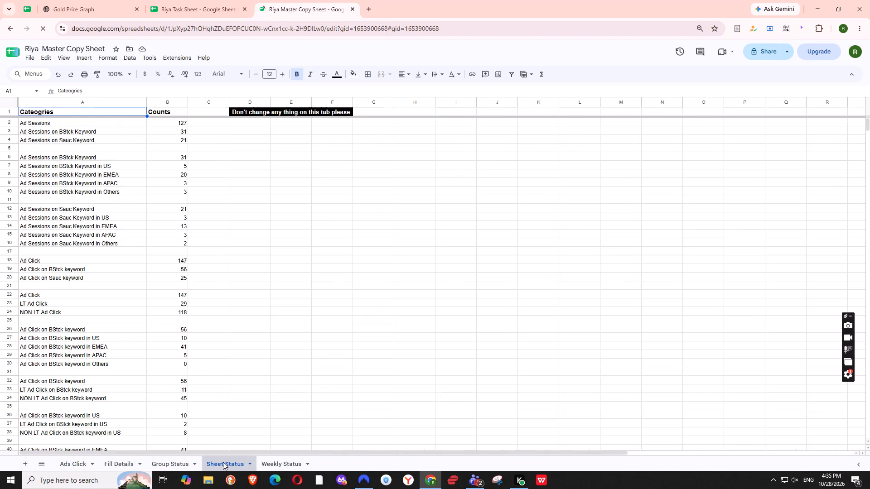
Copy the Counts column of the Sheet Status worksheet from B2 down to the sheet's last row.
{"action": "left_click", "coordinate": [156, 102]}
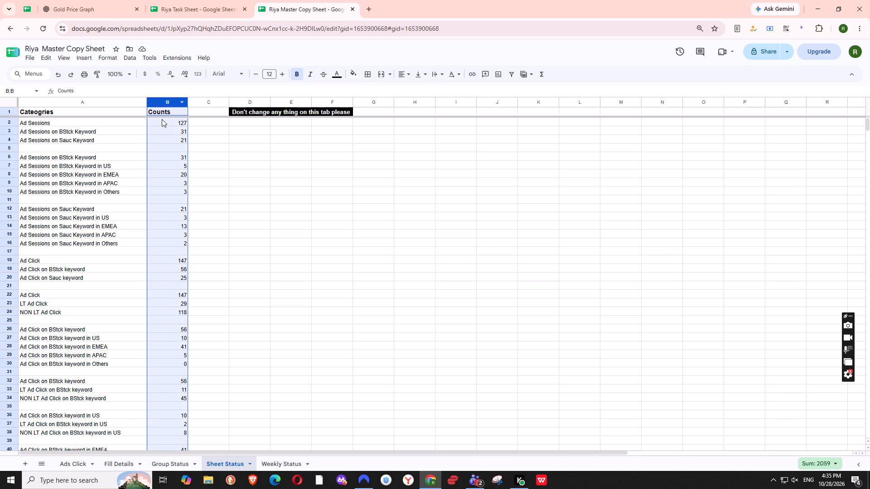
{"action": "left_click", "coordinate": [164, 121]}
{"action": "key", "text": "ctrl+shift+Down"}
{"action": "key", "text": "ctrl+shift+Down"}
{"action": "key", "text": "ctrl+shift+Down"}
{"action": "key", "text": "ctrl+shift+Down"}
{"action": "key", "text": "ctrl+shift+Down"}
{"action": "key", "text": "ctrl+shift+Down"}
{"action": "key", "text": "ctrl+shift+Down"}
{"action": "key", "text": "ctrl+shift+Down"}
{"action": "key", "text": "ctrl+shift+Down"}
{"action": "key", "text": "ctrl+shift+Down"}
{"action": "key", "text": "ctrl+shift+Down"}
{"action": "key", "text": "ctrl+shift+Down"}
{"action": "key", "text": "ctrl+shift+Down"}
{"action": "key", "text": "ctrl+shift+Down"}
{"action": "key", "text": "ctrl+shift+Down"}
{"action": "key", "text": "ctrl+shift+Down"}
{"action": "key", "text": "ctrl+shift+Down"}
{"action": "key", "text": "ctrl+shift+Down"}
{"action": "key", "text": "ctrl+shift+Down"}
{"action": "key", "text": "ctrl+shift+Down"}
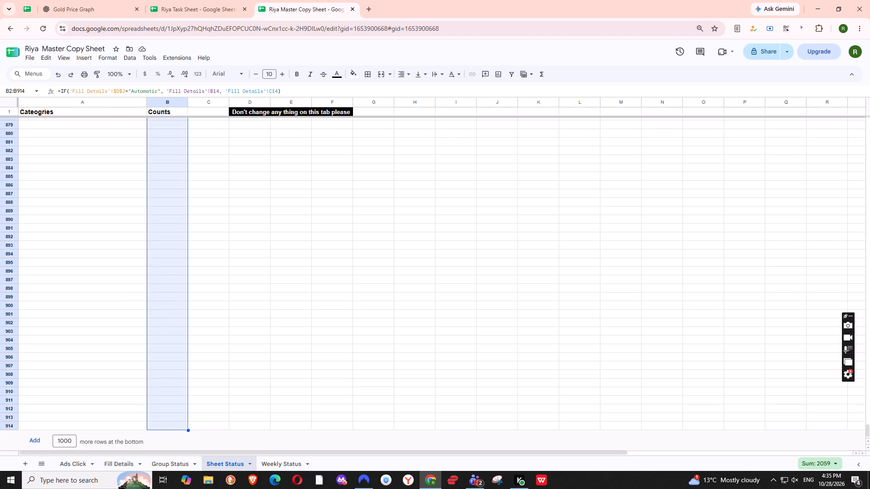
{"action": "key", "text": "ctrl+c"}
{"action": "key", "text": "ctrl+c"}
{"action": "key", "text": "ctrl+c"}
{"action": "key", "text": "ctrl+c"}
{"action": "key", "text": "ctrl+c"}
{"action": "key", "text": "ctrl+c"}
Return to the Riya Task Sheet's Ads click summary and check whether the header row has dates beyond 14 September 2026.
{"action": "left_click", "coordinate": [192, 8]}
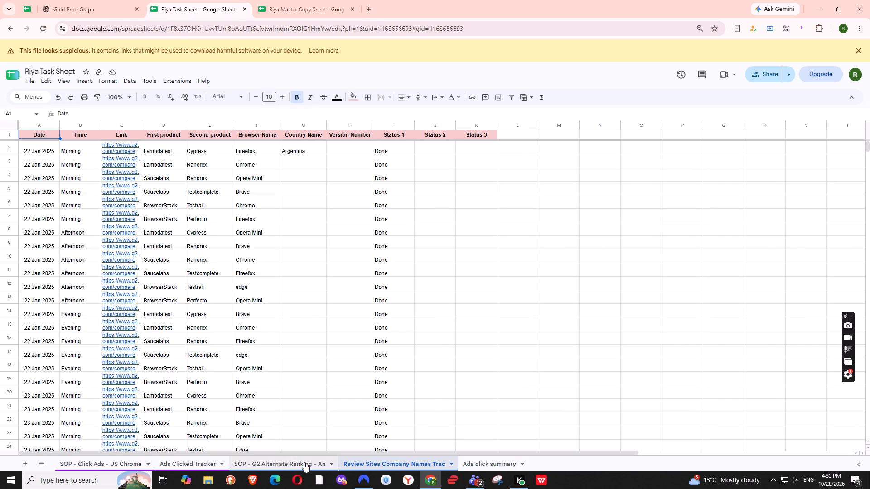
{"action": "left_click", "coordinate": [491, 462]}
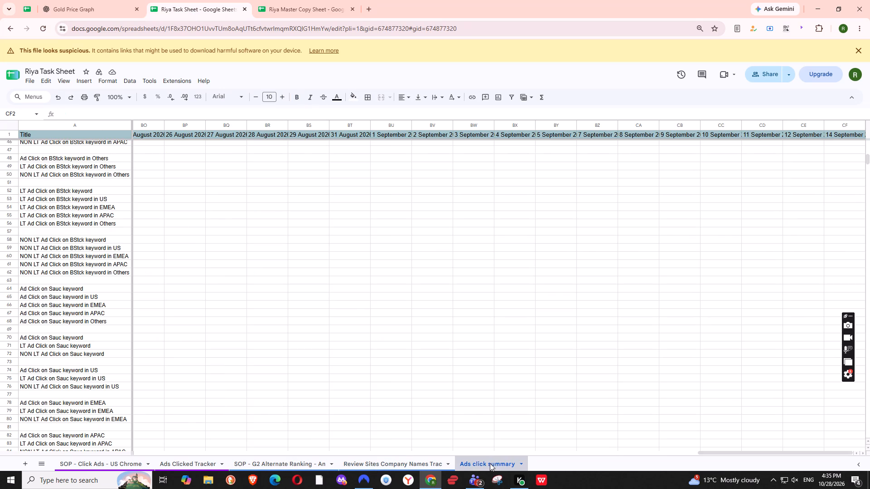
{"action": "left_click", "coordinate": [396, 130]}
{"action": "key", "text": "Right"}
{"action": "key", "text": "Right"}
{"action": "key", "text": "Right"}
{"action": "key", "text": "Right"}
{"action": "key", "text": "Right"}
{"action": "key", "text": "Right"}
{"action": "key", "text": "Right"}
{"action": "key", "text": "Right"}
{"action": "key", "text": "Right"}
{"action": "key", "text": "Right"}
{"action": "key", "text": "Right"}
{"action": "key", "text": "Right"}
{"action": "key", "text": "Right"}
{"action": "key", "text": "Right"}
{"action": "key", "text": "Right"}
{"action": "key", "text": "Right"}
{"action": "key", "text": "Right"}
{"action": "key", "text": "Right"}
{"action": "key", "text": "Right"}
{"action": "key", "text": "Right"}
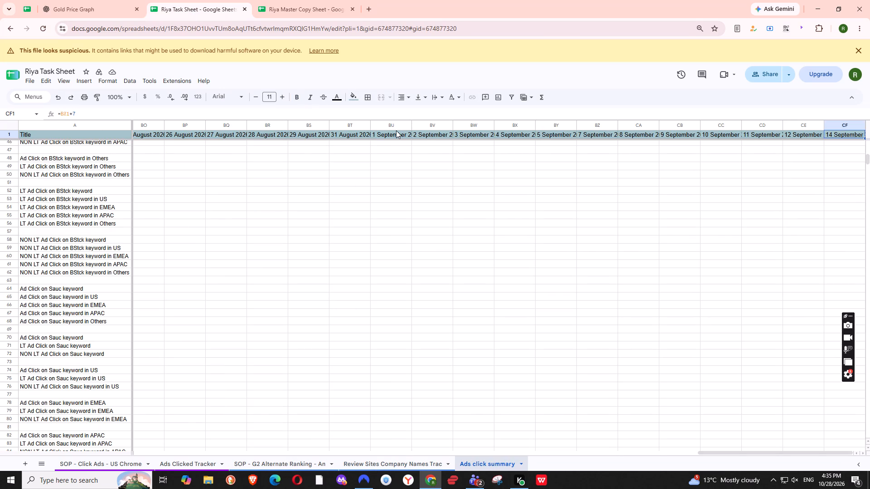
{"action": "key", "text": "Right"}
{"action": "key", "text": "Right"}
{"action": "key", "text": "Right"}
{"action": "key", "text": "Right"}
{"action": "key", "text": "Right"}
{"action": "left_click", "coordinate": [522, 135]}
{"action": "key", "text": "Right"}
{"action": "key", "text": "Right"}
{"action": "key", "text": "Right"}
{"action": "key", "text": "Right"}
{"action": "key", "text": "Right"}
{"action": "key", "text": "Right"}
{"action": "key", "text": "Right"}
{"action": "key", "text": "Right"}
{"action": "key", "text": "Right"}
{"action": "key", "text": "Right"}
{"action": "key", "text": "Right"}
{"action": "key", "text": "Right"}
{"action": "key", "text": "Right"}
{"action": "key", "text": "Right"}
{"action": "key", "text": "Right"}
{"action": "key", "text": "Right"}
{"action": "key", "text": "Right"}
{"action": "key", "text": "Right"}
{"action": "key", "text": "Right"}
{"action": "key", "text": "Right"}
Copy date columns BO to CF of the Ads click summary and paste them from column CF, extending the dates to 3 October 2026.
{"action": "left_click_drag", "start_coordinate": [146, 125], "coordinate": [869, 330]}
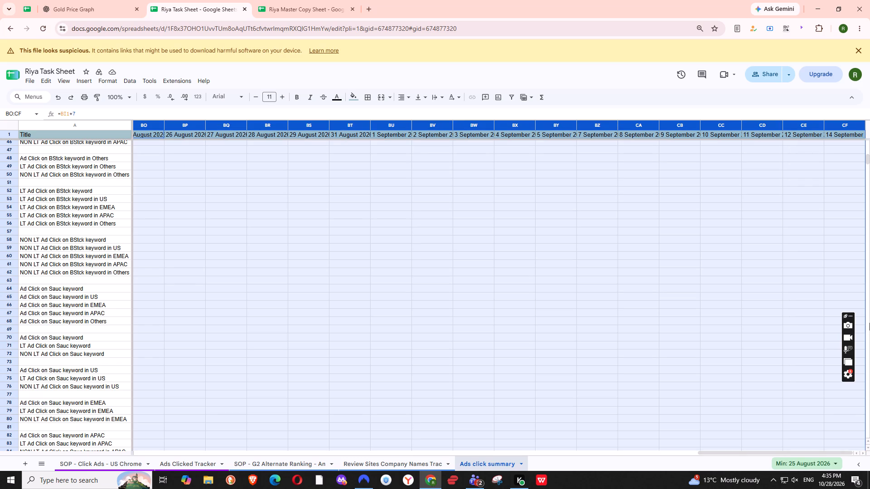
{"action": "key", "text": "ctrl+c"}
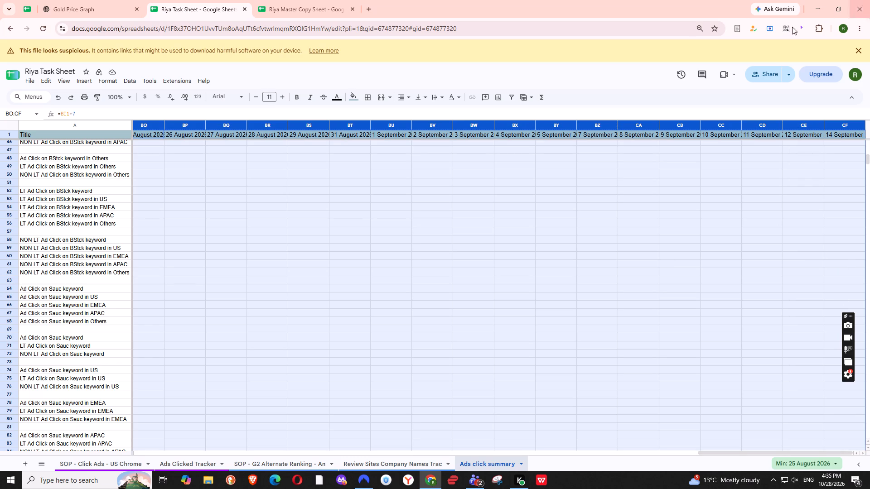
{"action": "left_click", "coordinate": [848, 125]}
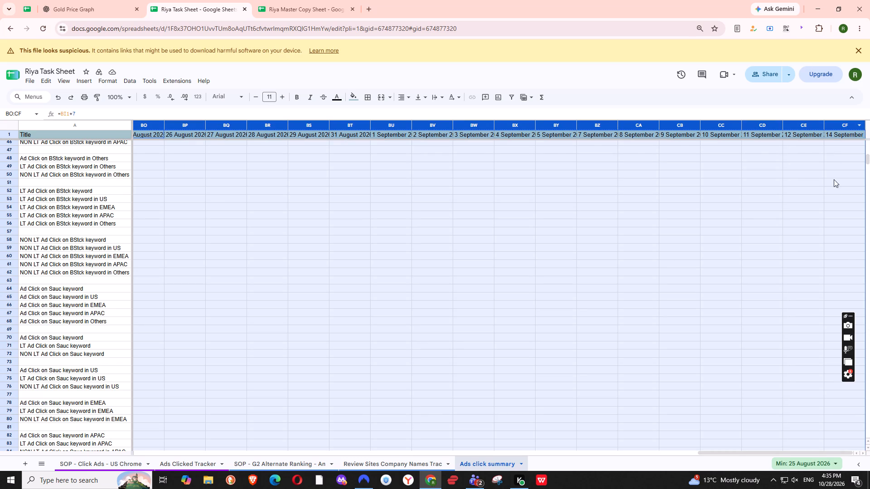
{"action": "left_click", "coordinate": [832, 187]}
{"action": "left_click", "coordinate": [831, 123]}
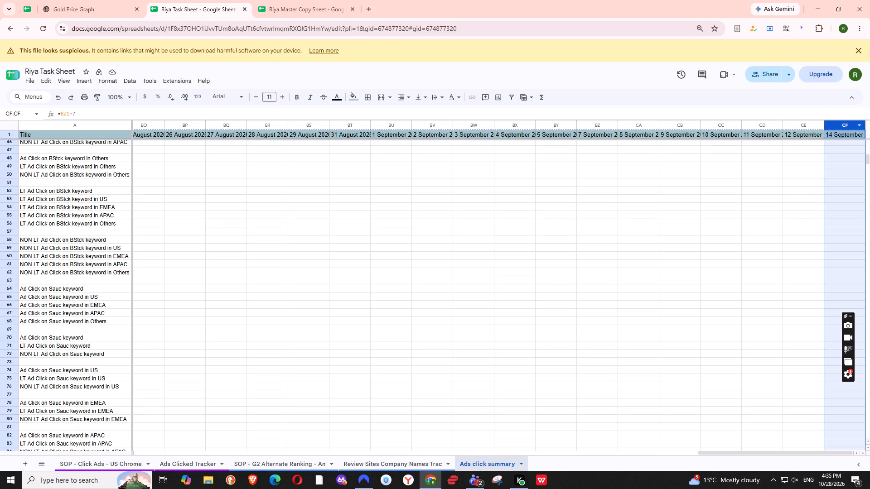
{"action": "key", "text": "ctrl+v"}
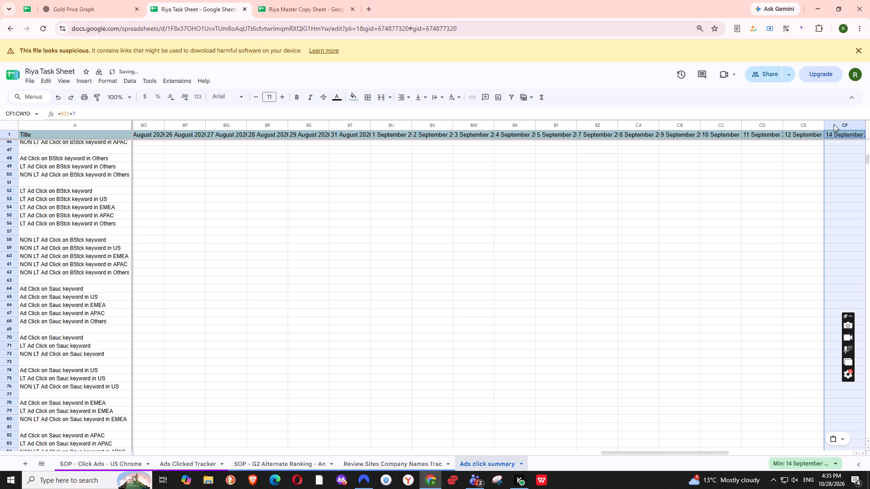
Paste the copied date columns again from the 3 October 2026 column, CW, extending the header dates to 23 October 2026.
{"action": "key", "text": "Right"}
{"action": "key", "text": "Right"}
{"action": "key", "text": "Right"}
{"action": "key", "text": "Right"}
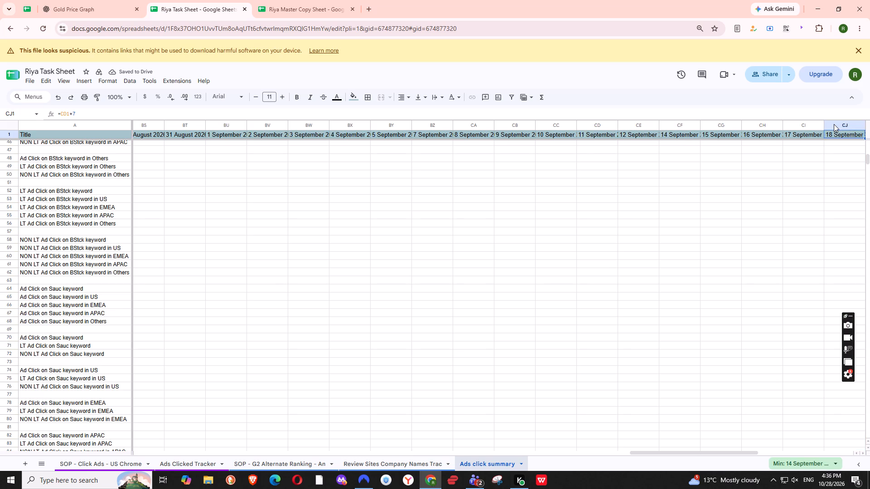
{"action": "key", "text": "Right"}
{"action": "key", "text": "Right"}
{"action": "key", "text": "Right"}
{"action": "key", "text": "Right"}
{"action": "key", "text": "Right"}
{"action": "key", "text": "Right"}
{"action": "key", "text": "Right"}
{"action": "key", "text": "Right"}
{"action": "key", "text": "Right"}
{"action": "key", "text": "Right"}
{"action": "key", "text": "Right"}
{"action": "key", "text": "Right"}
{"action": "key", "text": "Right"}
{"action": "key", "text": "Right"}
{"action": "key", "text": "Right"}
{"action": "key", "text": "Right"}
{"action": "key", "text": "Right"}
{"action": "key", "text": "Right"}
{"action": "key", "text": "Right"}
{"action": "key", "text": "Right"}
{"action": "left_click", "coordinate": [834, 124]}
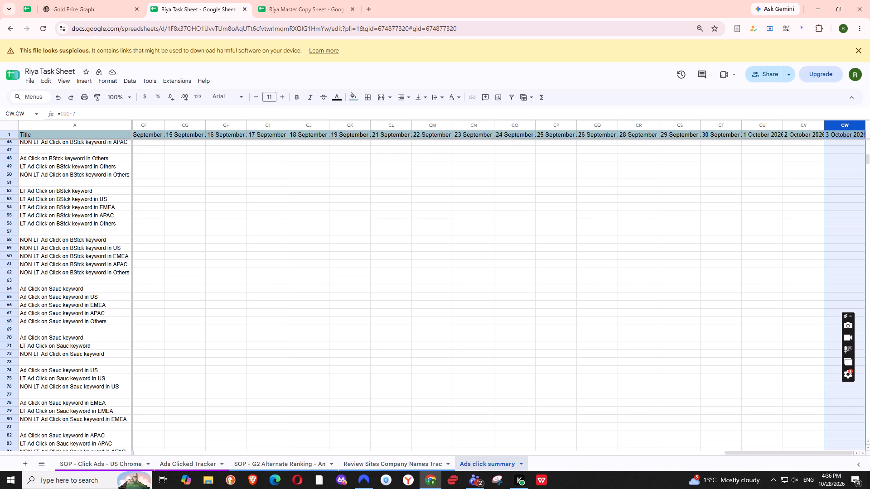
{"action": "key", "text": "ctrl+v"}
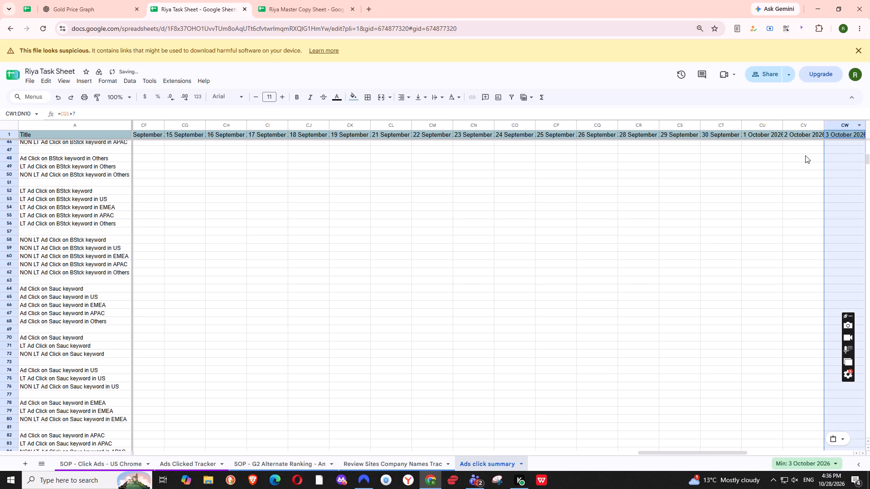
Paste the copied date columns once more from the 23 October 2026 column, DN, extending the header dates further.
{"action": "left_click", "coordinate": [805, 155]}
{"action": "left_click", "coordinate": [855, 144]}
{"action": "key", "text": "Right"}
{"action": "key", "text": "Right"}
{"action": "key", "text": "Right"}
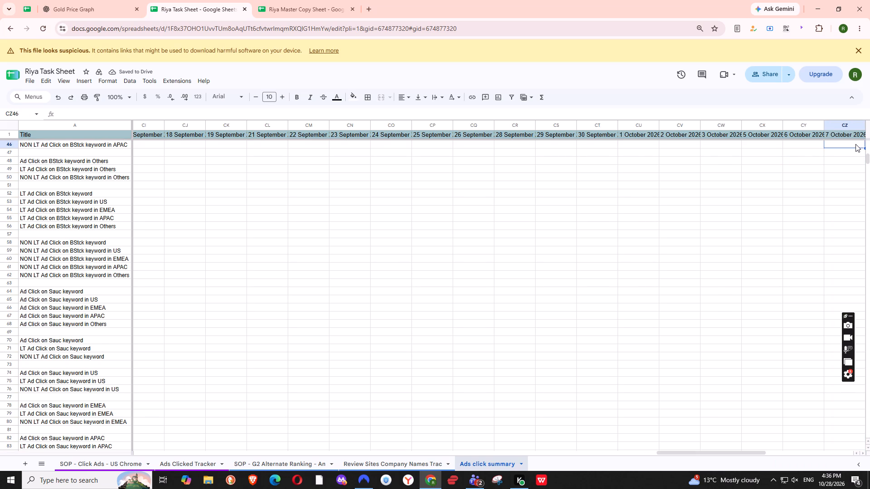
{"action": "key", "text": "Right"}
{"action": "key", "text": "Right"}
{"action": "key", "text": "Right"}
{"action": "key", "text": "Right"}
{"action": "key", "text": "Right"}
{"action": "key", "text": "Right"}
{"action": "key", "text": "Right"}
{"action": "key", "text": "Right"}
{"action": "key", "text": "Right"}
{"action": "key", "text": "Right"}
{"action": "key", "text": "Right"}
{"action": "key", "text": "Right"}
{"action": "key", "text": "Right"}
{"action": "key", "text": "Right"}
{"action": "key", "text": "Right"}
{"action": "key", "text": "Right"}
{"action": "key", "text": "Right"}
{"action": "key", "text": "Right"}
{"action": "key", "text": "Right"}
{"action": "key", "text": "Right"}
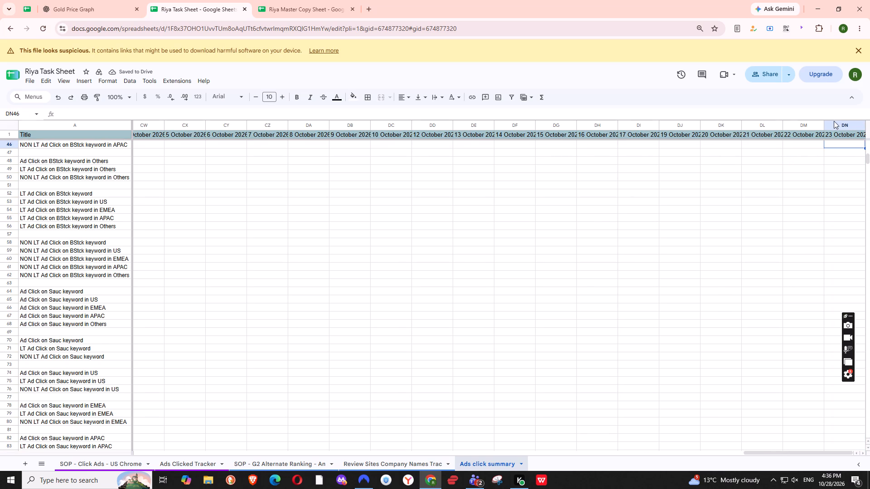
{"action": "left_click", "coordinate": [834, 123]}
{"action": "key", "text": "ctrl+v"}
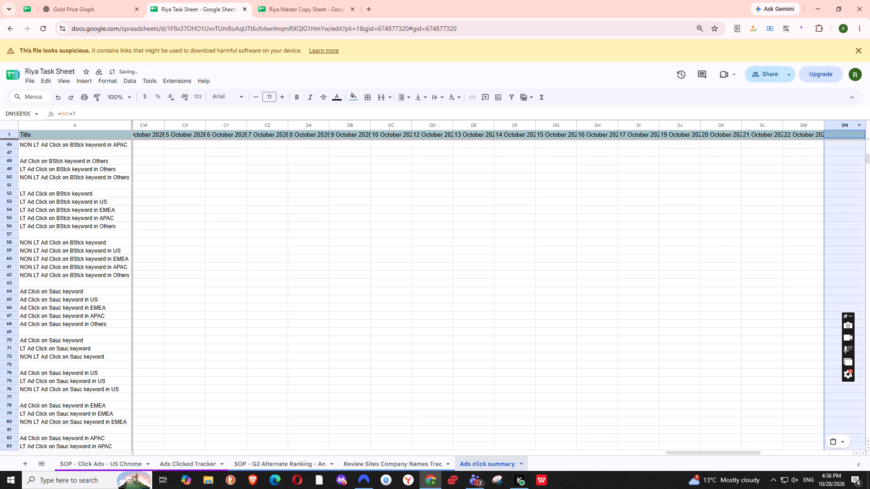
Examine the newly extended header dates of the Ads click summary through column EE to see how far they reach.
{"action": "key", "text": "Right"}
{"action": "key", "text": "Right"}
{"action": "key", "text": "Right"}
{"action": "key", "text": "Right"}
{"action": "key", "text": "Right"}
{"action": "key", "text": "Right"}
{"action": "key", "text": "Right"}
{"action": "key", "text": "Right"}
{"action": "key", "text": "Right"}
{"action": "key", "text": "Right"}
{"action": "key", "text": "Right"}
{"action": "key", "text": "Right"}
{"action": "key", "text": "Right"}
{"action": "key", "text": "Right"}
{"action": "key", "text": "Right"}
{"action": "key", "text": "Right"}
{"action": "key", "text": "Right"}
{"action": "key", "text": "Right"}
{"action": "key", "text": "Right"}
{"action": "key", "text": "Right"}
{"action": "left_click", "coordinate": [841, 143]}
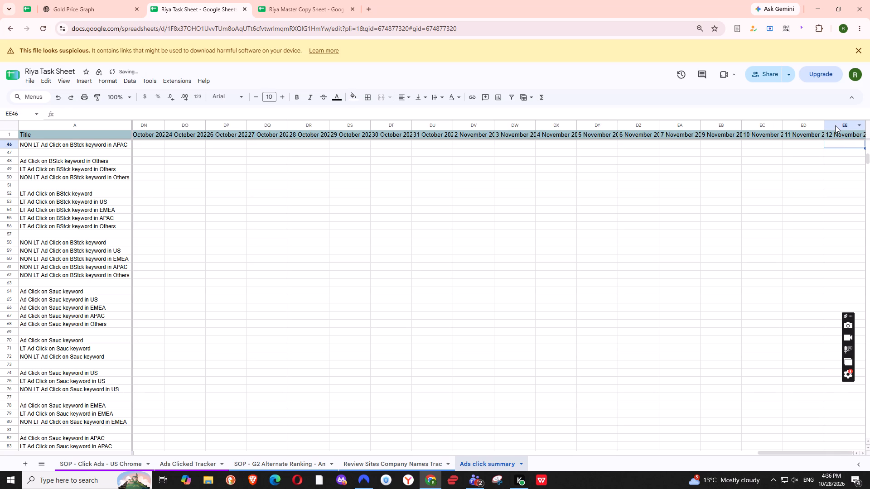
{"action": "left_click", "coordinate": [835, 125]}
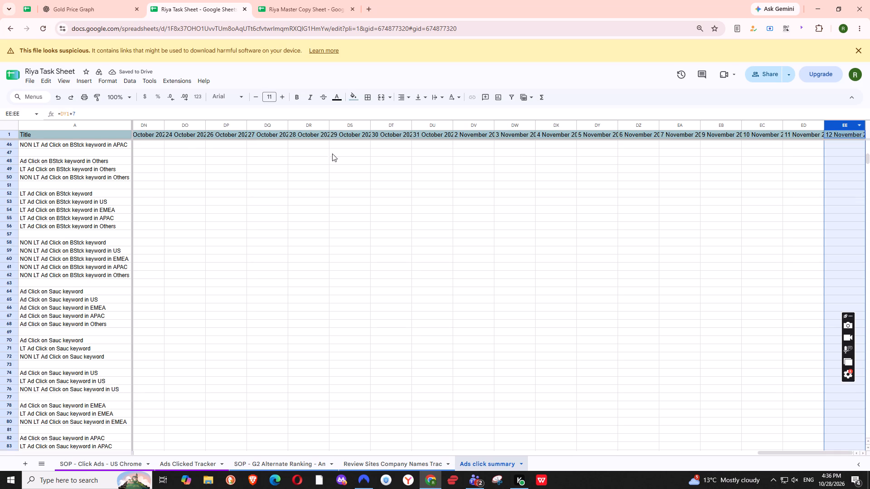
Copy the Sheet Status counts B2:B914 from the Riya Master Copy Sheet and paste them as values only into the Ads click summary's 27 October 2026 column, from DQ2.
{"action": "left_click", "coordinate": [299, 0]}
{"action": "scroll", "coordinate": [141, 211], "scroll_direction": "up", "scroll_amount": 2}
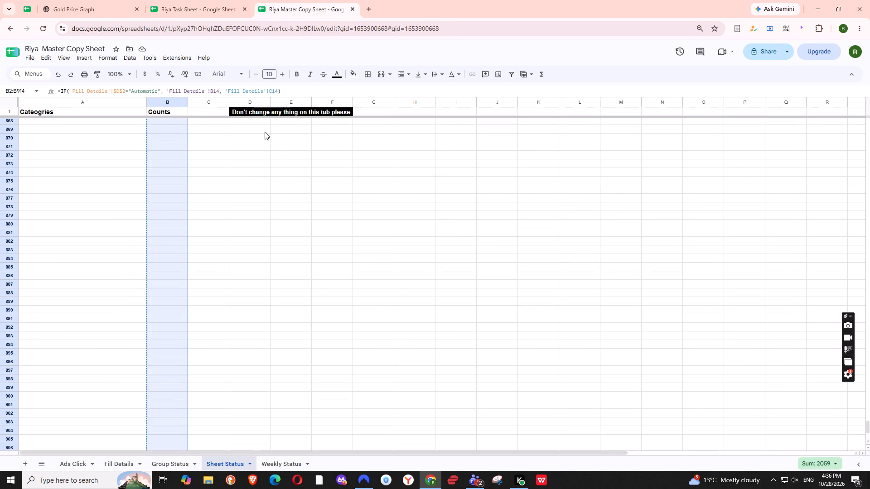
{"action": "key", "text": "ctrl+c"}
{"action": "left_click", "coordinate": [195, 0]}
{"action": "scroll", "coordinate": [622, 147], "scroll_direction": "up", "scroll_amount": 3}
{"action": "scroll", "coordinate": [421, 198], "scroll_direction": "up", "scroll_amount": 2}
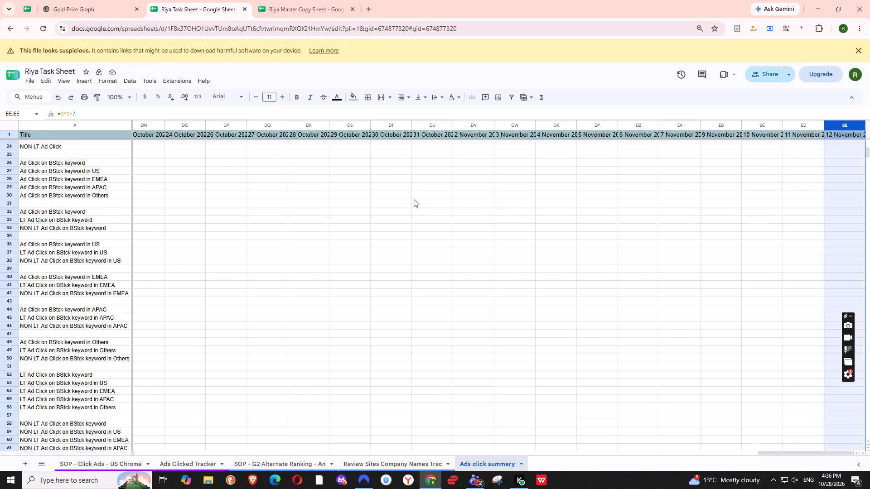
{"action": "scroll", "coordinate": [414, 199], "scroll_direction": "up", "scroll_amount": 16}
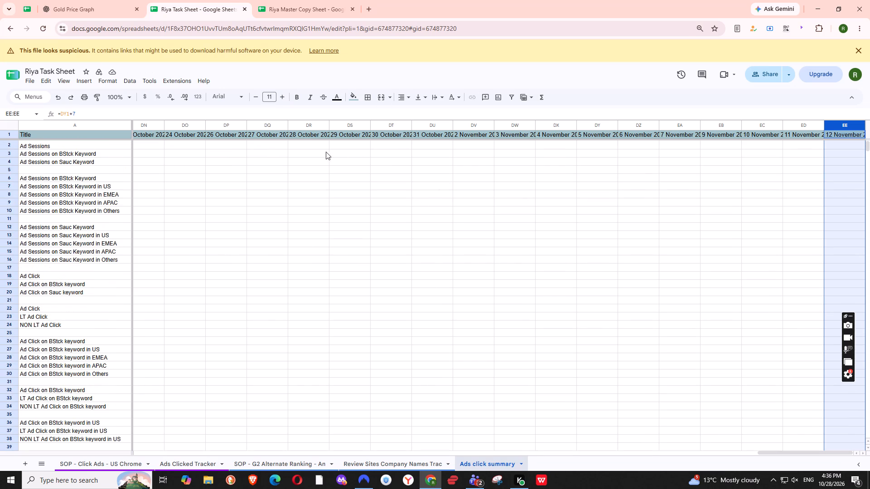
{"action": "left_click", "coordinate": [267, 142]}
{"action": "scroll", "coordinate": [290, 185], "scroll_direction": "up", "scroll_amount": 2}
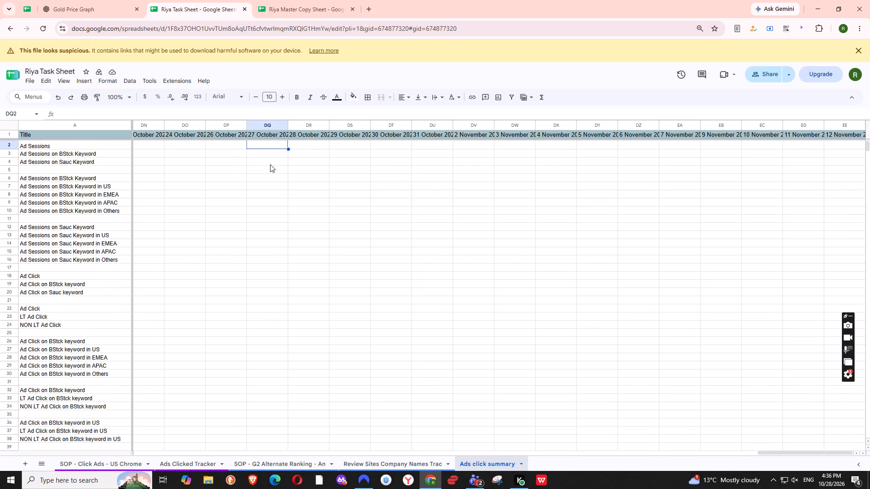
{"action": "right_click", "coordinate": [262, 144]}
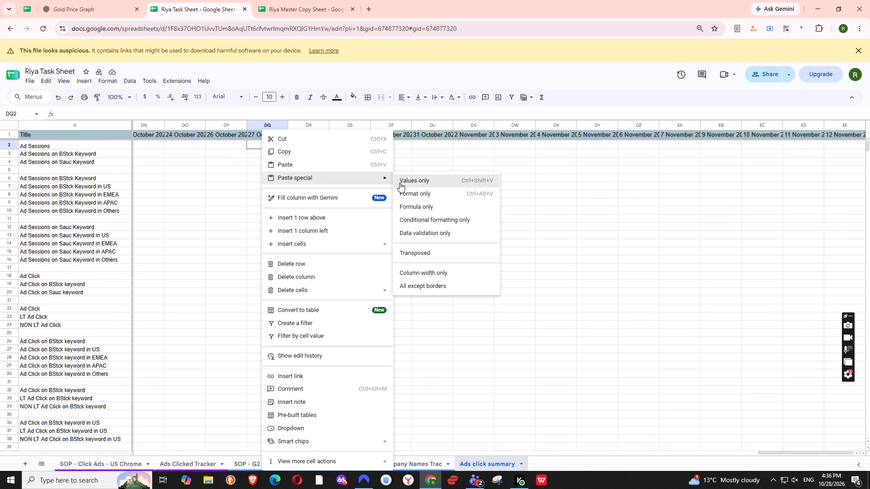
{"action": "left_click", "coordinate": [401, 182]}
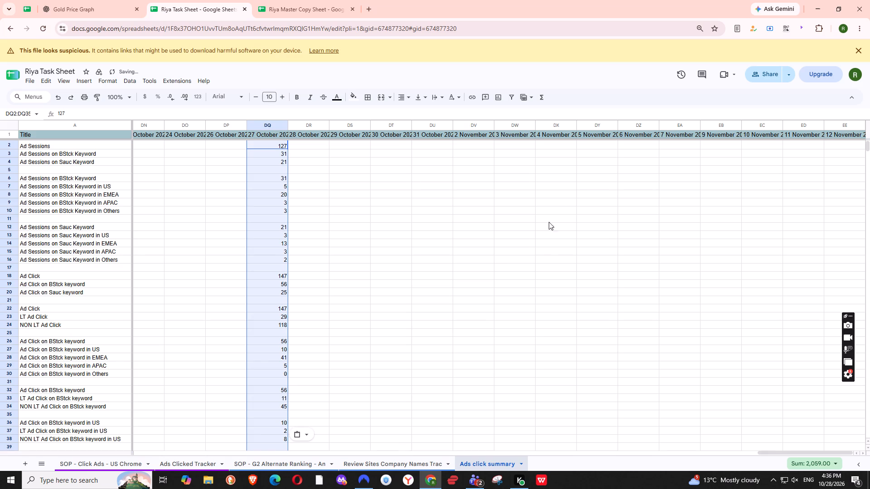
{"action": "scroll", "coordinate": [504, 287], "scroll_direction": "up", "scroll_amount": 4}
{"action": "left_click", "coordinate": [427, 281]}
{"action": "scroll", "coordinate": [427, 280], "scroll_direction": "up", "scroll_amount": 1}
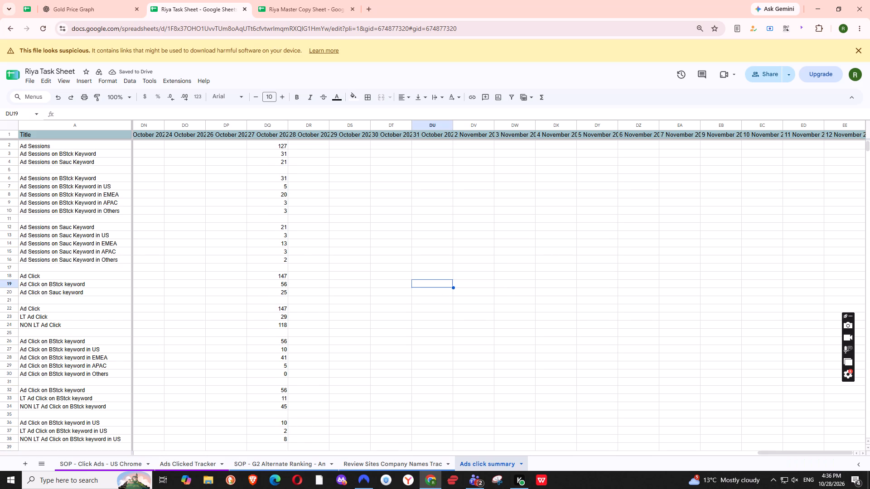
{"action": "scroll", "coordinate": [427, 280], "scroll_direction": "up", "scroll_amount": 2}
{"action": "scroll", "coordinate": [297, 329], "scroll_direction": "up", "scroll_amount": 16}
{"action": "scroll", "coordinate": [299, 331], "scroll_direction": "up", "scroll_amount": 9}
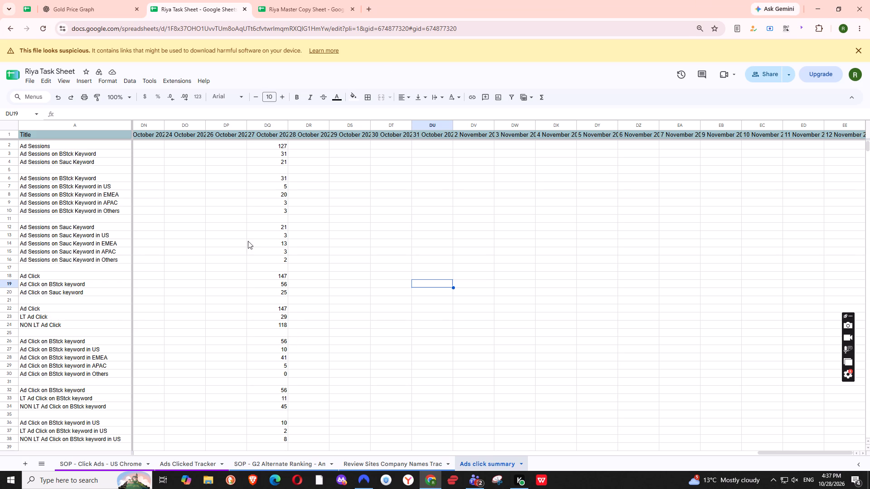
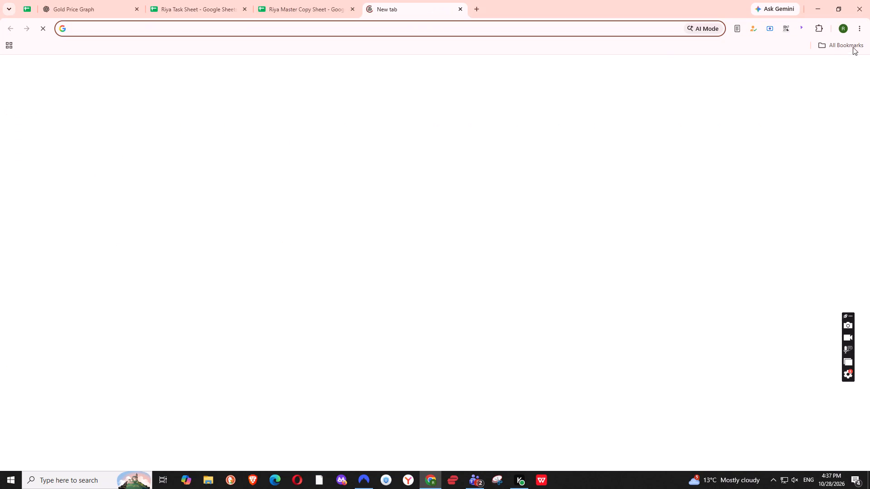
Open the bookmarked E225 Tracking Sheet in a new browser tab.
{"action": "left_click", "coordinate": [842, 43]}
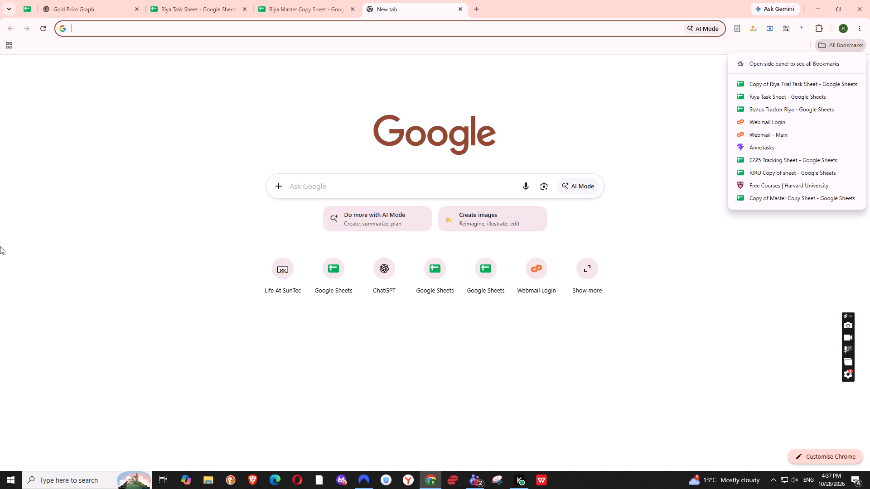
{"action": "left_click", "coordinate": [477, 6]}
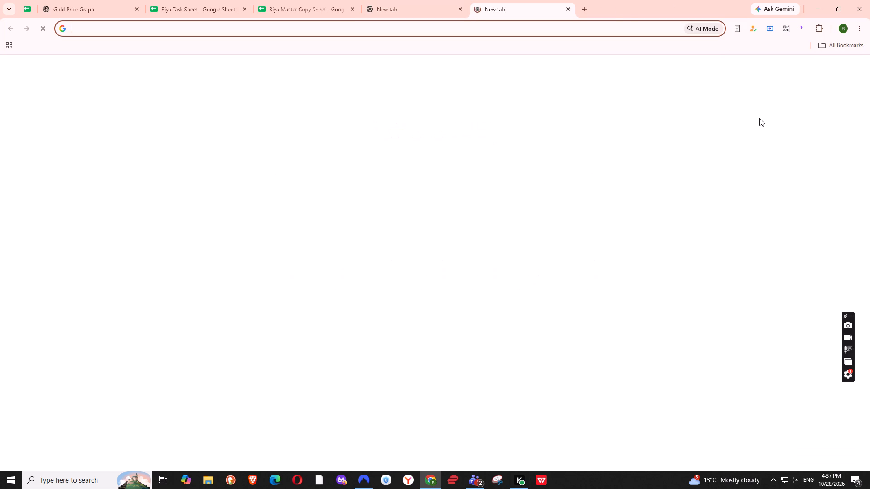
{"action": "left_click", "coordinate": [826, 48]}
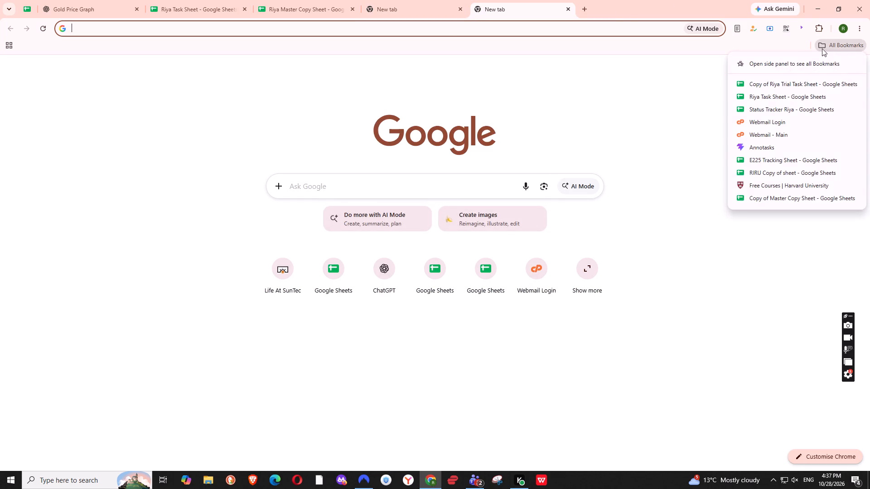
{"action": "left_click", "coordinate": [778, 166]}
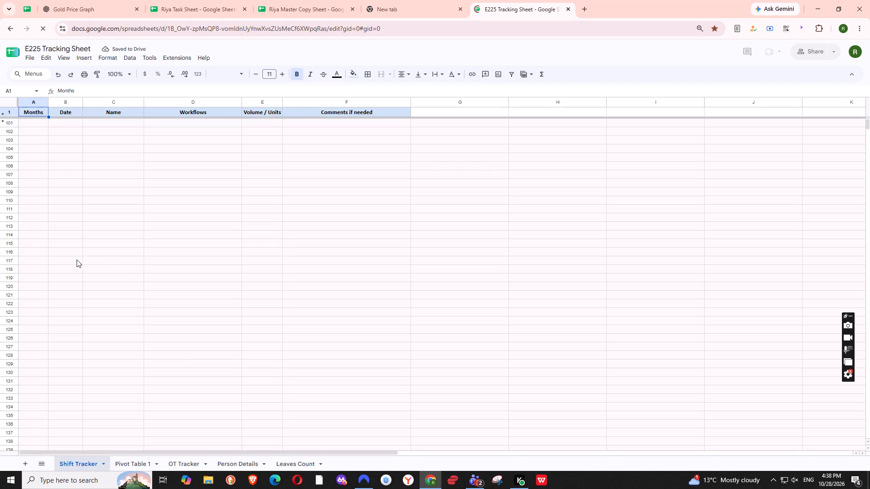
In the Shift Tracker, enter 0 as Riya's Ad Sessions volume for 27-Oct-2026, in E3602.
{"action": "scroll", "coordinate": [365, 288], "scroll_direction": "up", "scroll_amount": 8}
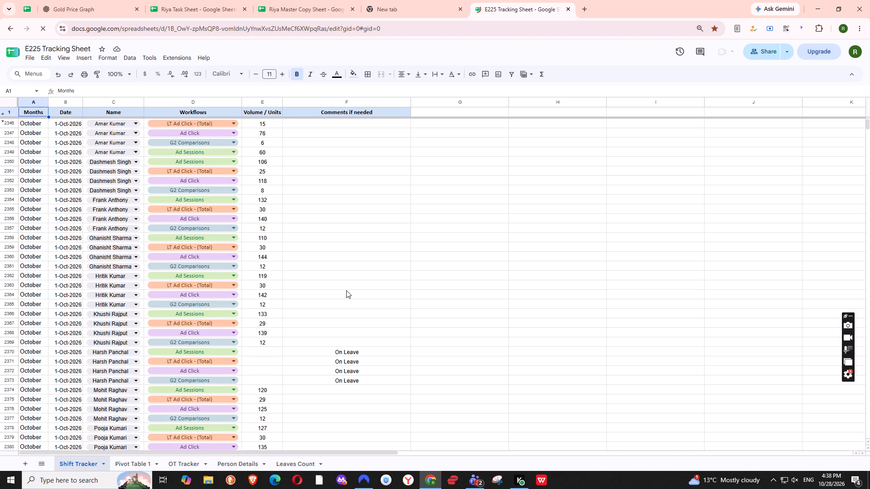
{"action": "scroll", "coordinate": [346, 290], "scroll_direction": "up", "scroll_amount": 1}
{"action": "left_click", "coordinate": [53, 295]}
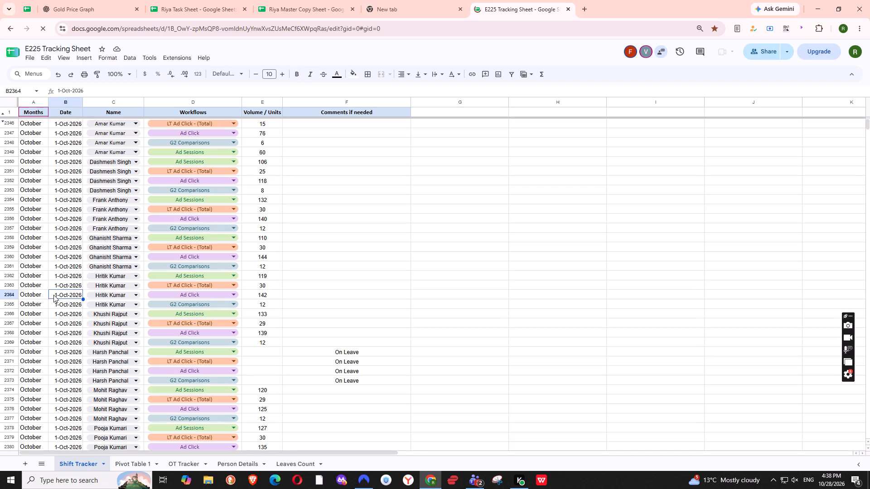
{"action": "key", "text": "ctrl+Down"}
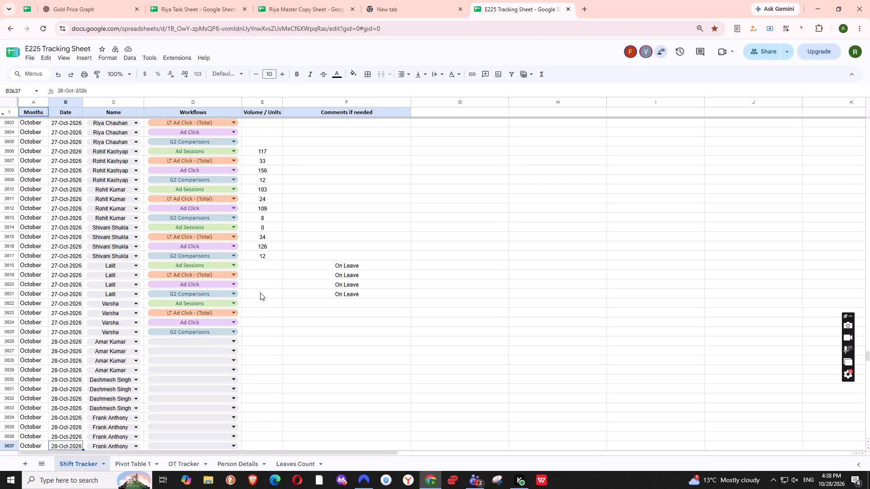
{"action": "scroll", "coordinate": [260, 291], "scroll_direction": "up", "scroll_amount": 1}
{"action": "scroll", "coordinate": [260, 291], "scroll_direction": "down", "scroll_amount": 4}
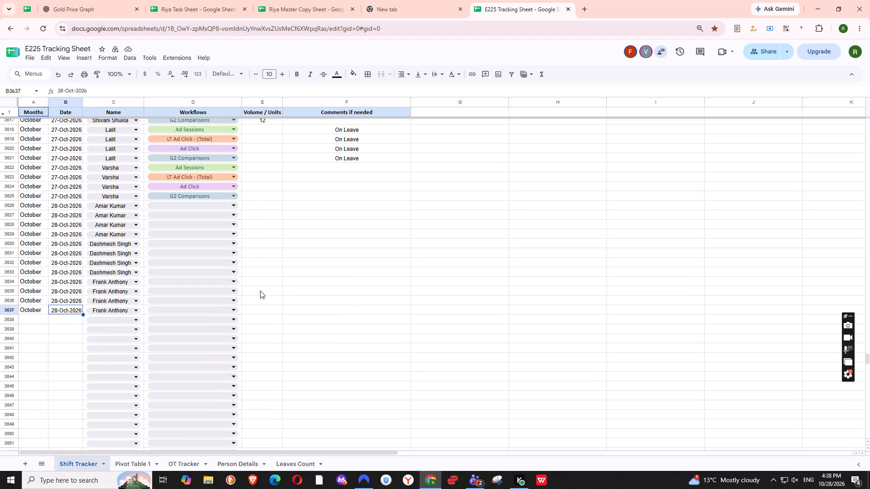
{"action": "scroll", "coordinate": [254, 302], "scroll_direction": "up", "scroll_amount": 2}
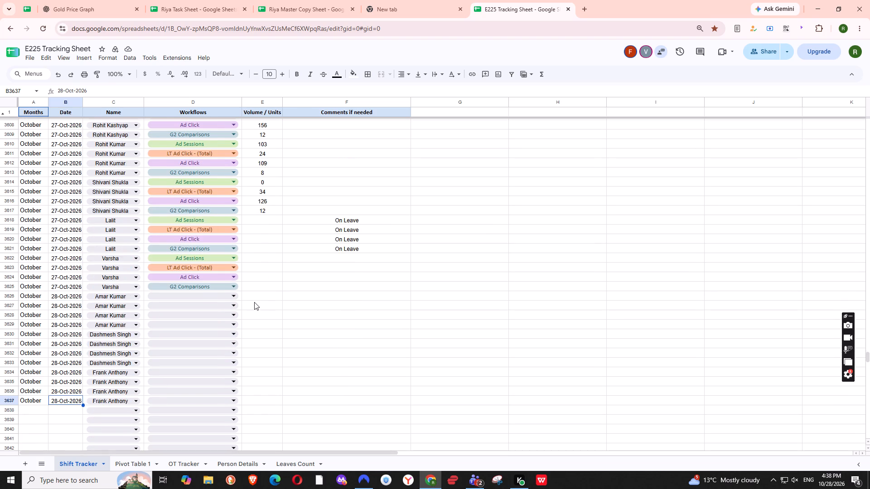
{"action": "scroll", "coordinate": [254, 302], "scroll_direction": "up", "scroll_amount": 2}
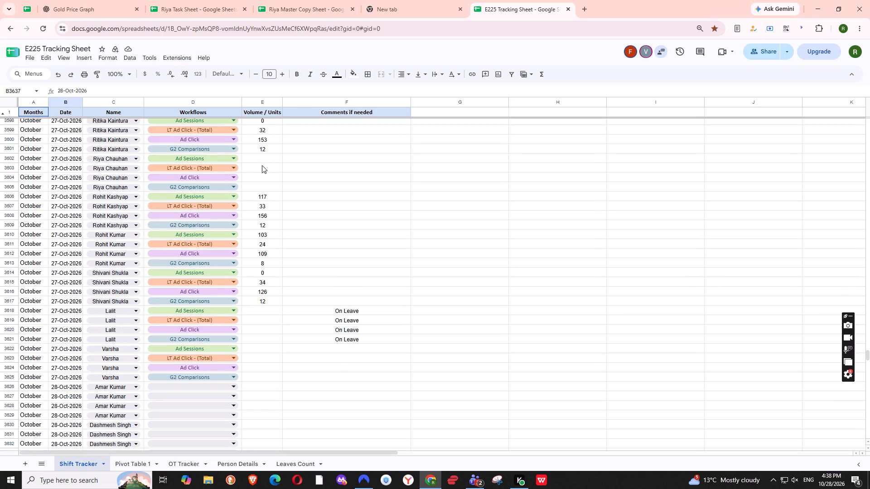
{"action": "left_click", "coordinate": [264, 158]}
{"action": "scroll", "coordinate": [275, 161], "scroll_direction": "up", "scroll_amount": 1}
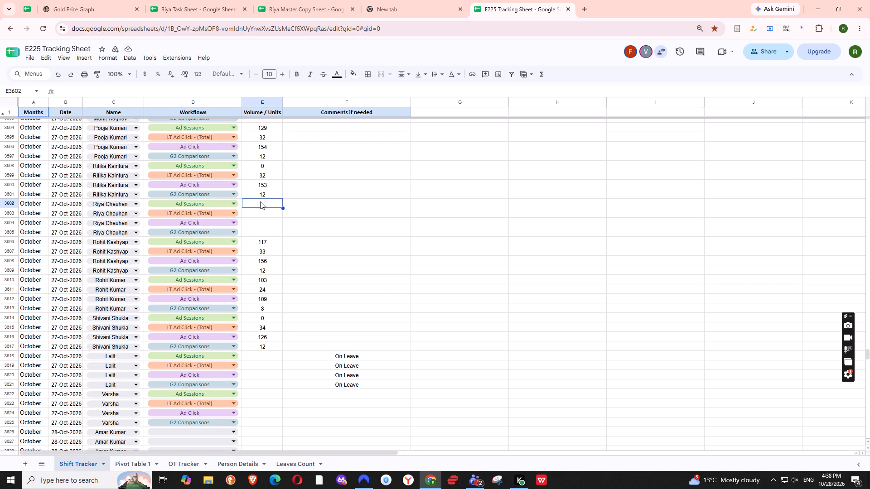
{"action": "key", "text": "0"}
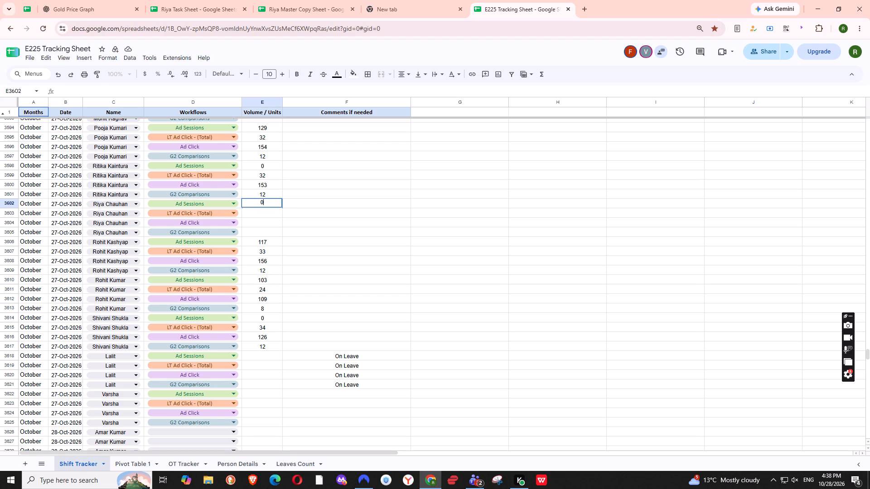
{"action": "left_click", "coordinate": [266, 210]}
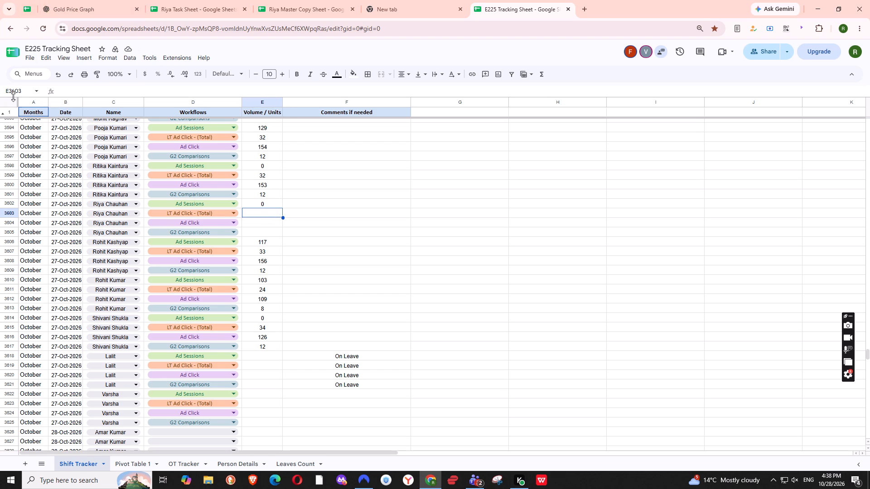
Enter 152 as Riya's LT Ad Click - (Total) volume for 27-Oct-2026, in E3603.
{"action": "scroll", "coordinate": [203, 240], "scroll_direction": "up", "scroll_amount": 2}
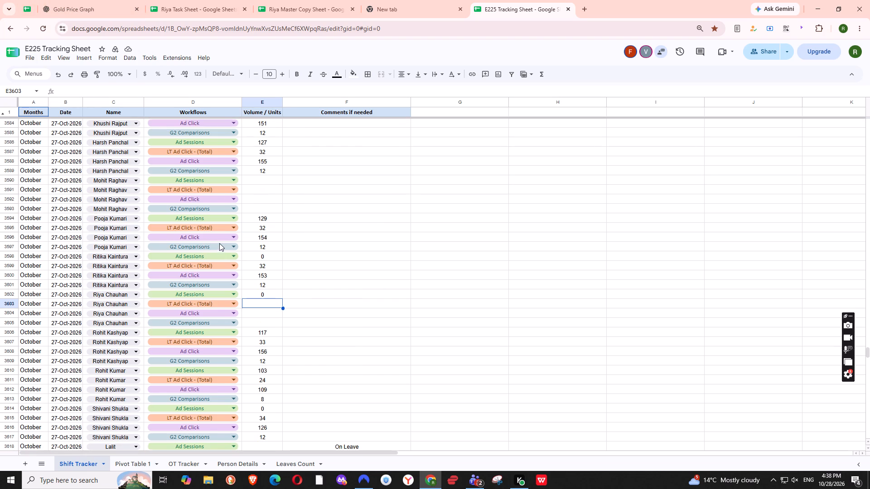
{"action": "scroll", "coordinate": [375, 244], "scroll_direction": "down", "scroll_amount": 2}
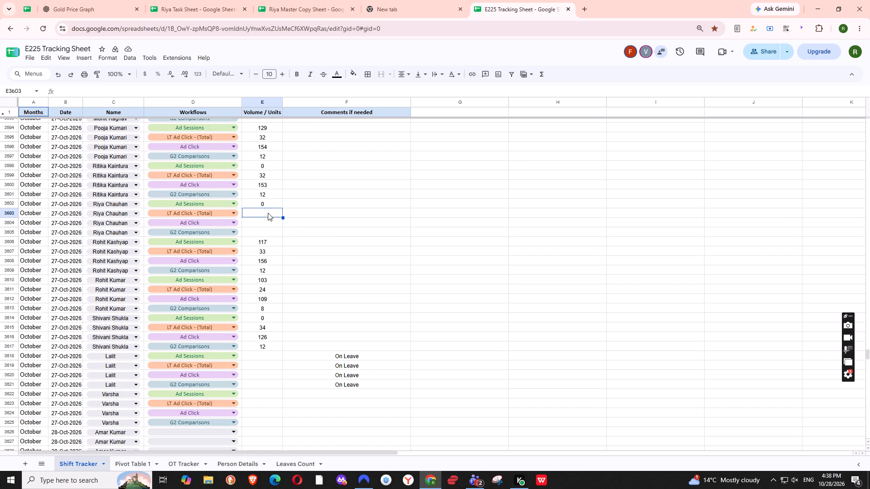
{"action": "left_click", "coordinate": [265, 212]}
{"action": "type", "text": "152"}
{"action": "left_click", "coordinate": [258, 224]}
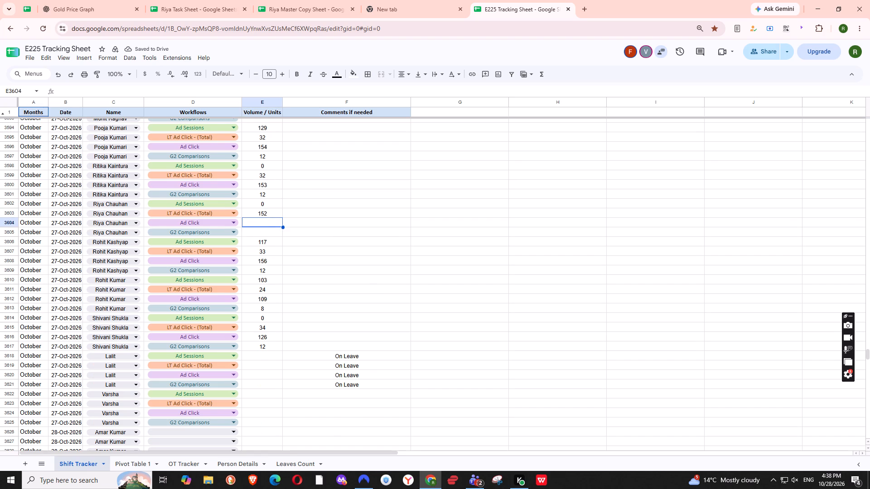
Set Riya's 27-Oct-2026 volumes in E3603:E3605 to 29 for LT Ad Click - (Total), 152 for Ad Click and 12 for G2 Comparisons.
{"action": "left_click", "coordinate": [267, 213]}
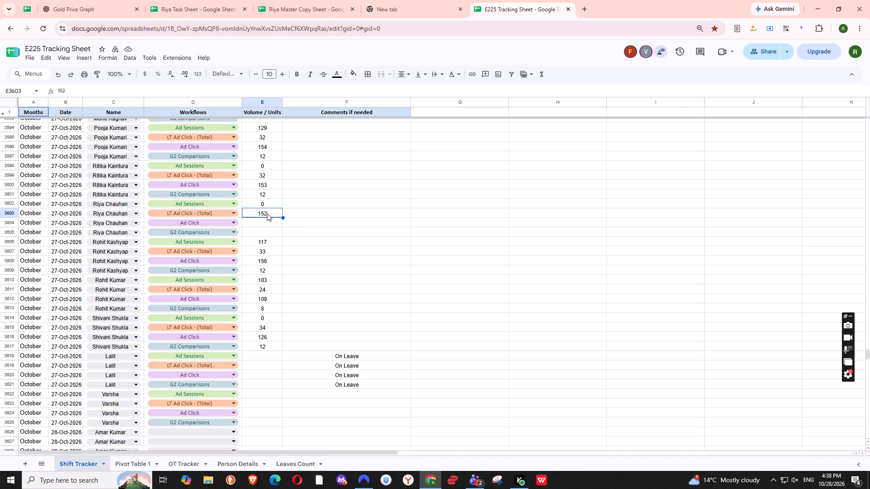
{"action": "type", "text": "29"}
{"action": "left_click", "coordinate": [268, 225]}
{"action": "type", "text": "152"}
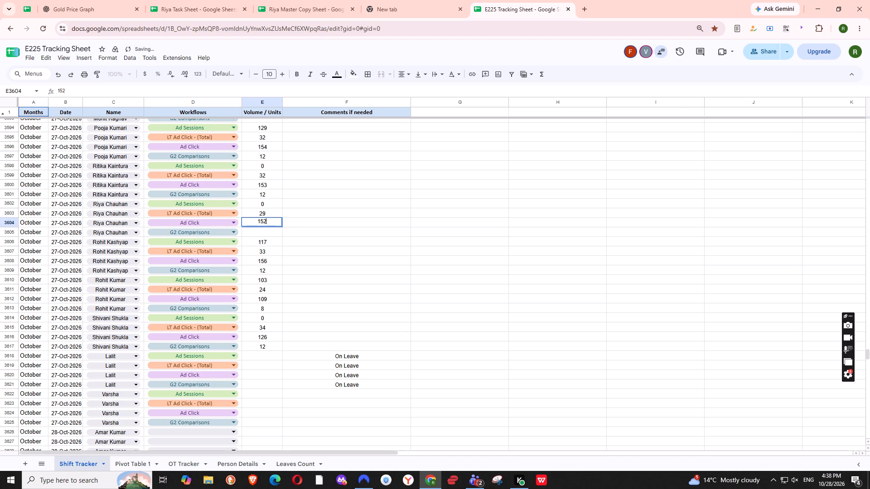
{"action": "left_click", "coordinate": [291, 235]}
{"action": "left_click", "coordinate": [260, 232]}
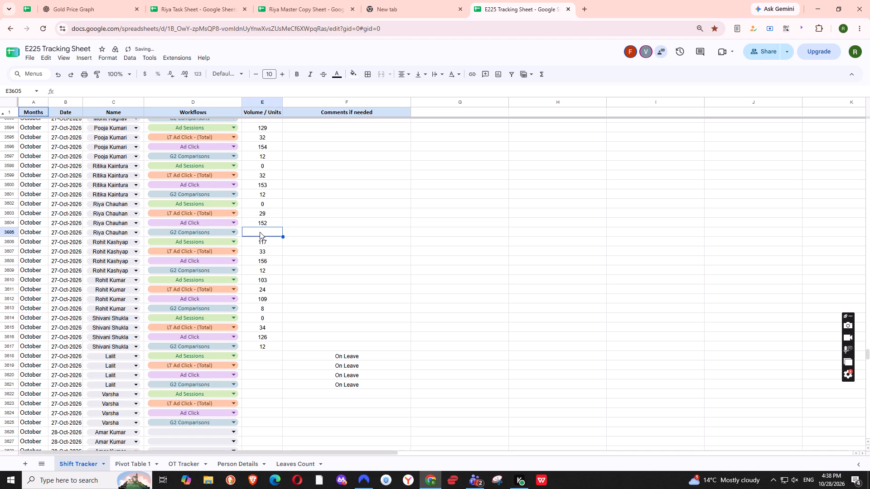
{"action": "type", "text": "12"}
{"action": "left_click", "coordinate": [334, 211]}
Enter Riya's 26-Oct-2026 volumes of 0 for Ad Sessions in E3538 and 30 for LT Ad Click - (Total) in E3539.
{"action": "scroll", "coordinate": [302, 221], "scroll_direction": "up", "scroll_amount": 1}
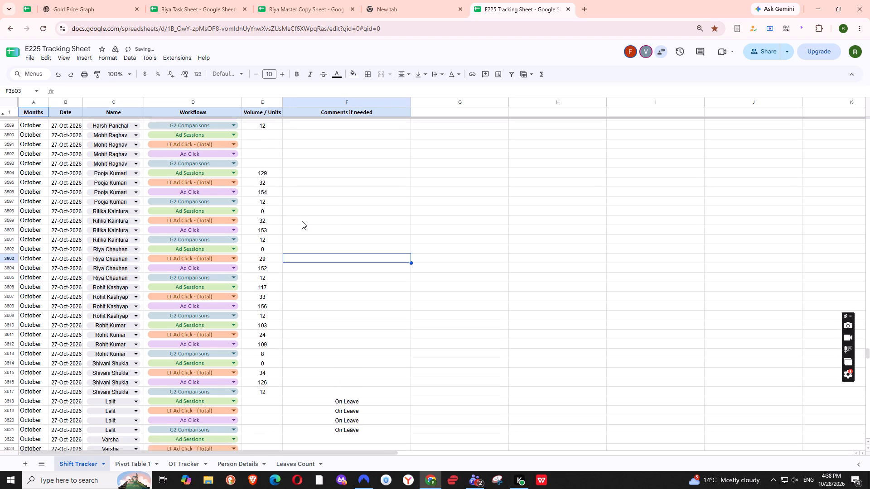
{"action": "scroll", "coordinate": [302, 221], "scroll_direction": "up", "scroll_amount": 5}
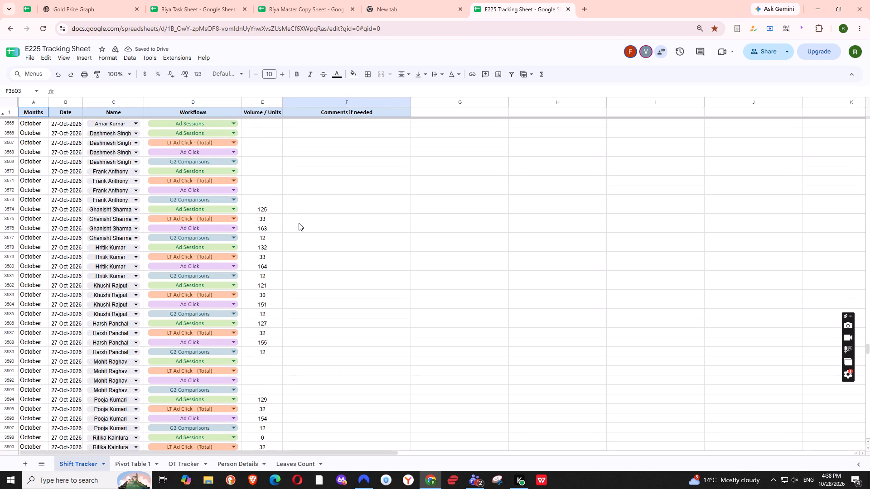
{"action": "scroll", "coordinate": [299, 223], "scroll_direction": "up", "scroll_amount": 4}
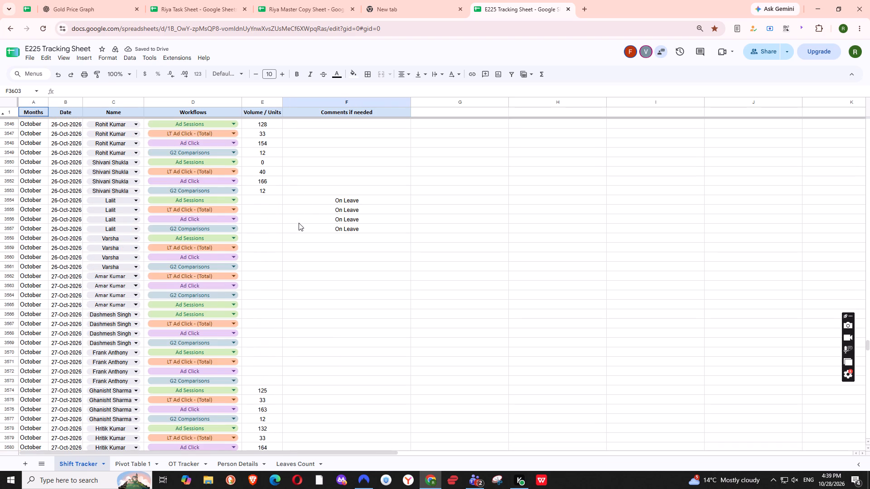
{"action": "scroll", "coordinate": [297, 225], "scroll_direction": "up", "scroll_amount": 3}
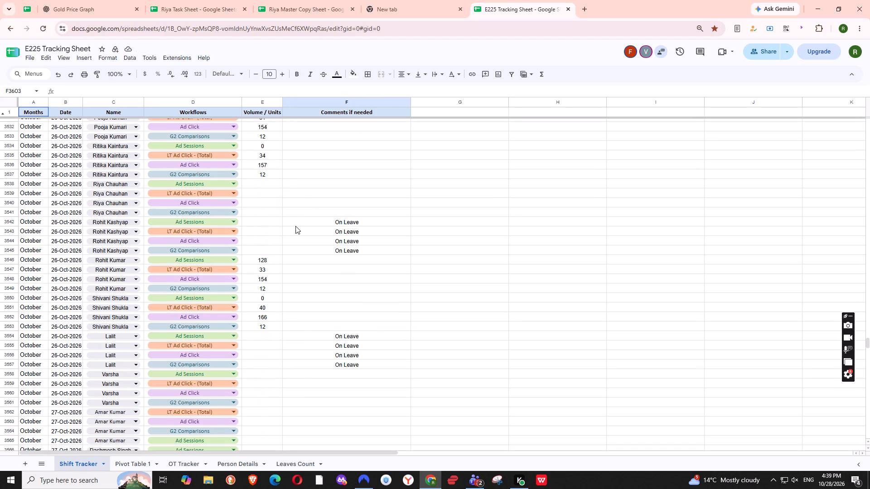
{"action": "left_click", "coordinate": [261, 181]}
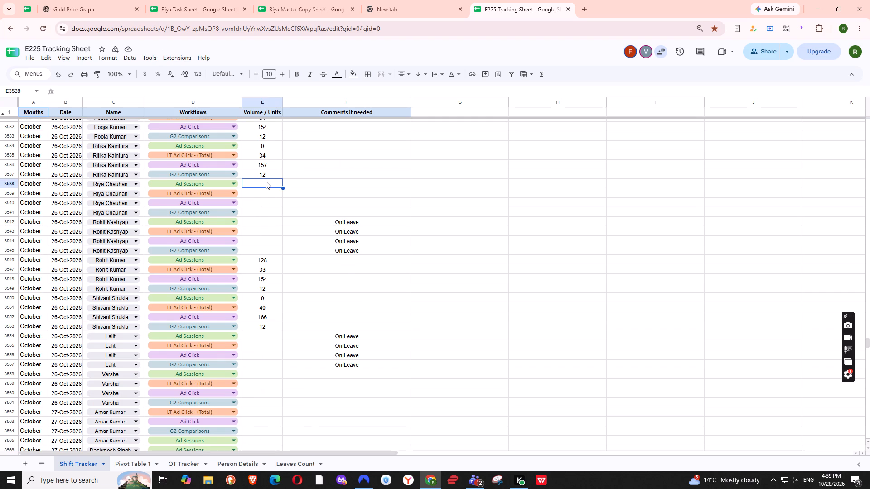
{"action": "key", "text": "0"}
{"action": "key", "text": "Down"}
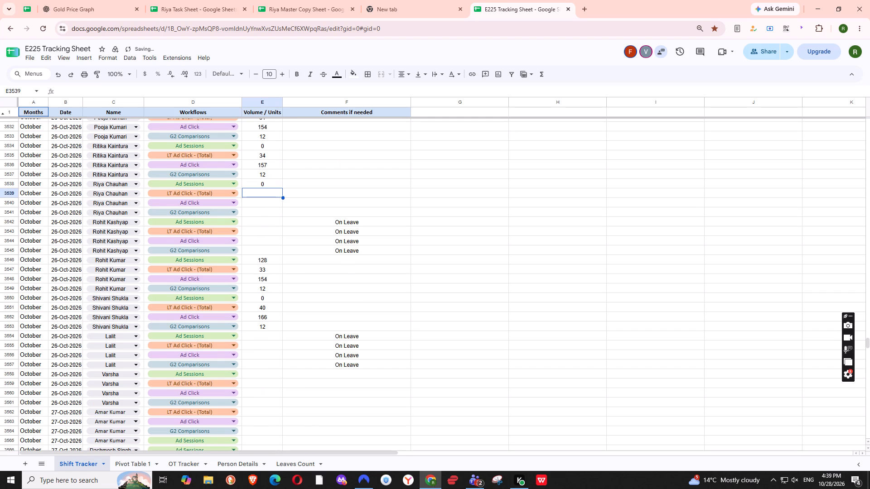
{"action": "type", "text": "30"}
{"action": "key", "text": "Down"}
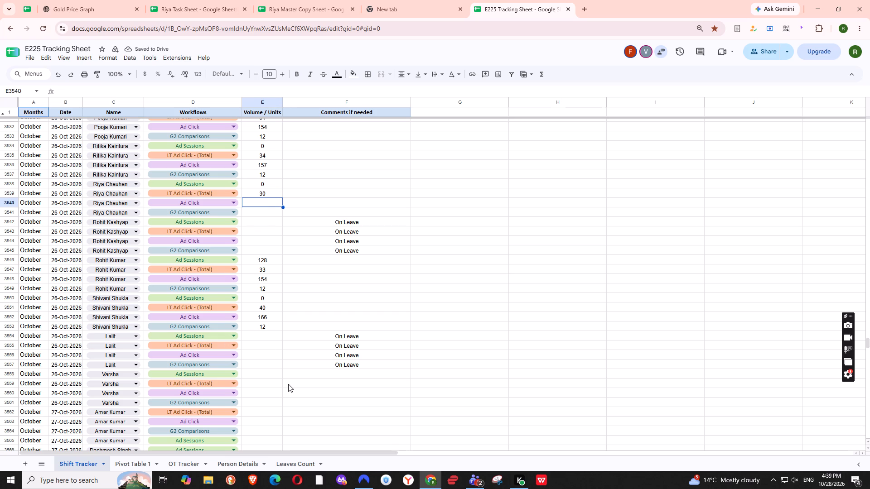
Set Riya's Ad Click volume for 27-Oct-2026, in E3604, to 147.
{"action": "scroll", "coordinate": [288, 384], "scroll_direction": "down", "scroll_amount": 4}
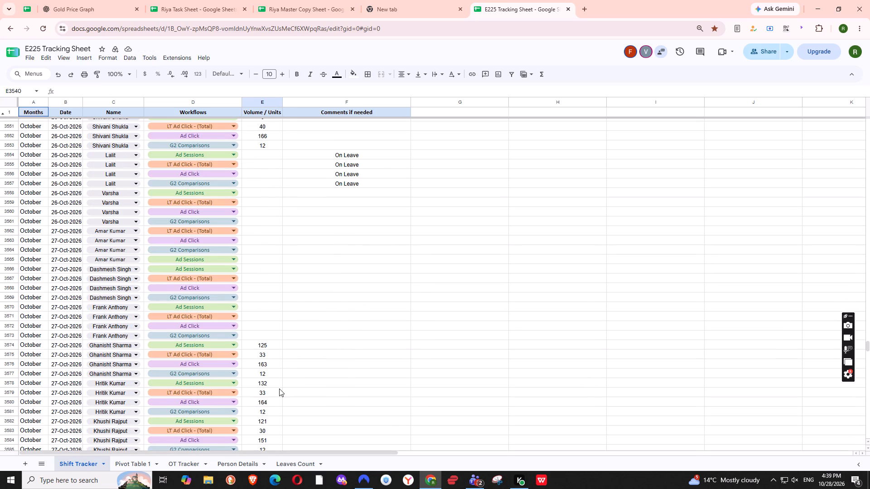
{"action": "scroll", "coordinate": [278, 387], "scroll_direction": "down", "scroll_amount": 2}
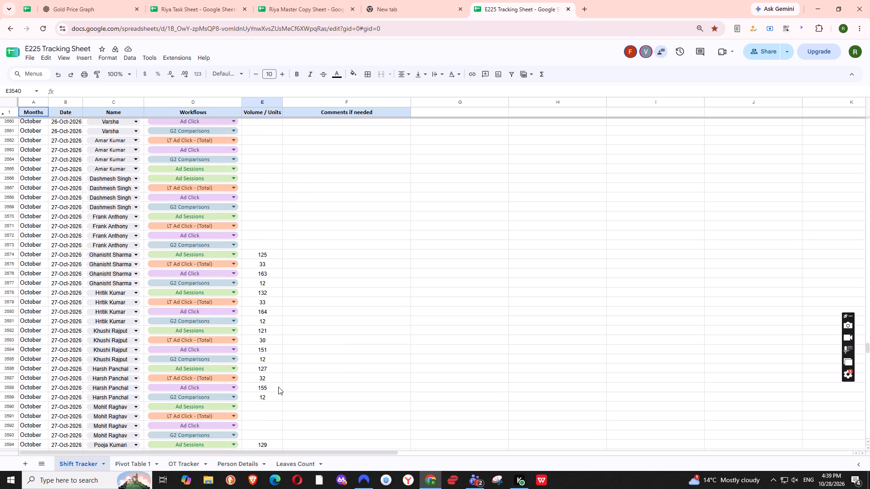
{"action": "scroll", "coordinate": [278, 387], "scroll_direction": "up", "scroll_amount": 1}
{"action": "scroll", "coordinate": [278, 387], "scroll_direction": "down", "scroll_amount": 4}
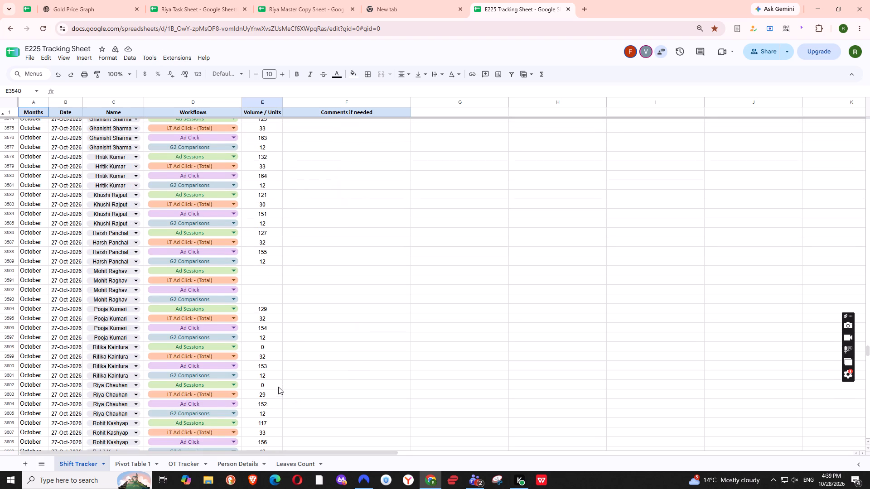
{"action": "left_click", "coordinate": [267, 402]}
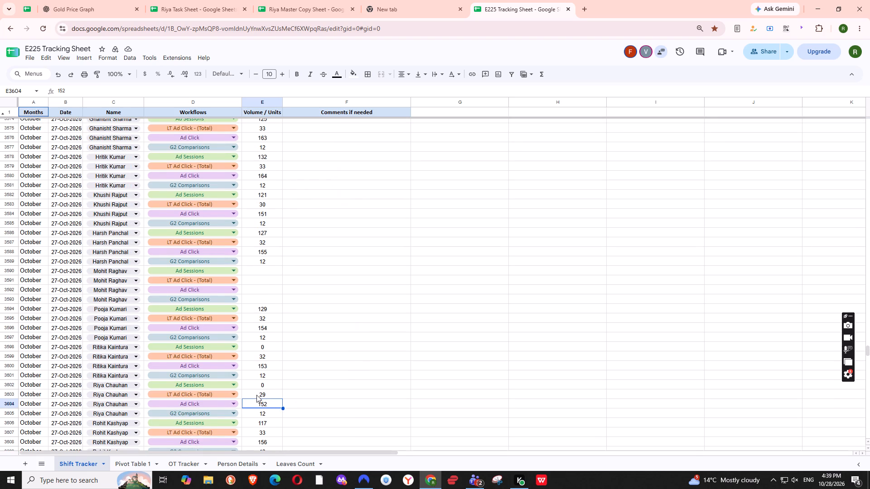
{"action": "type", "text": "147"}
{"action": "left_click", "coordinate": [332, 358]}
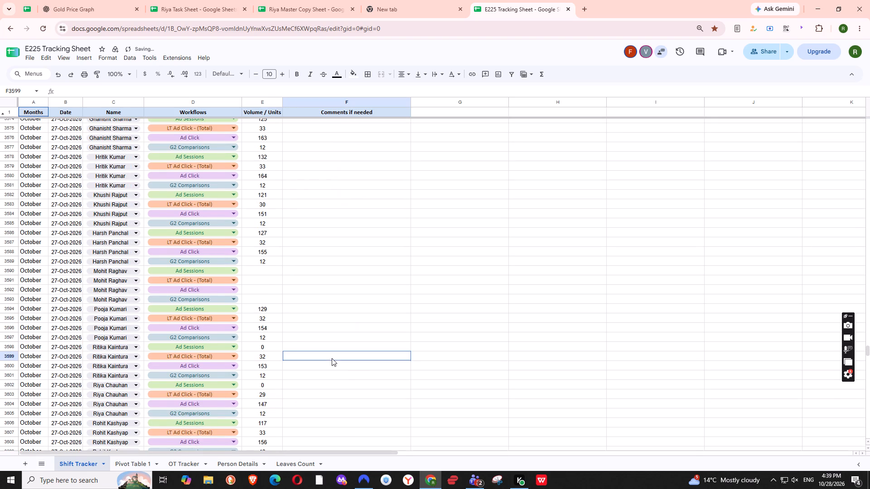
Set Riya's LT Ad Click - (Total) volume for 26-Oct-2026, in E3539, to 24.
{"action": "scroll", "coordinate": [329, 358], "scroll_direction": "up", "scroll_amount": 1}
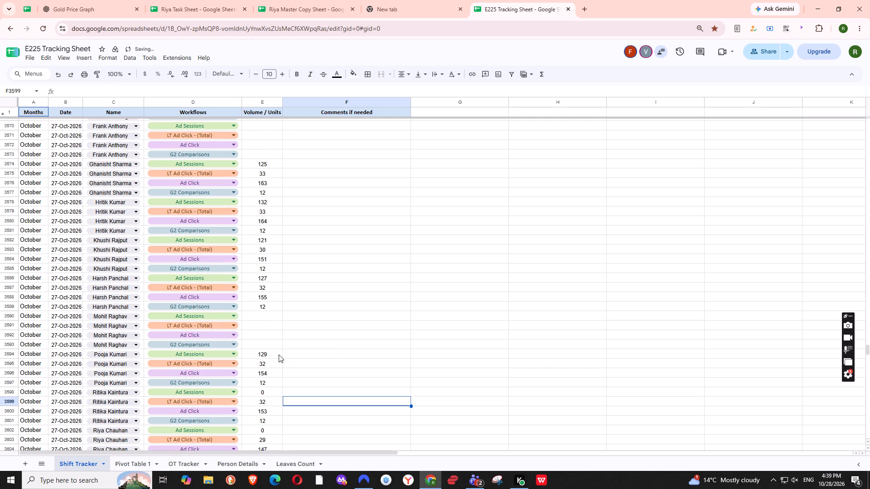
{"action": "scroll", "coordinate": [279, 355], "scroll_direction": "up", "scroll_amount": 1}
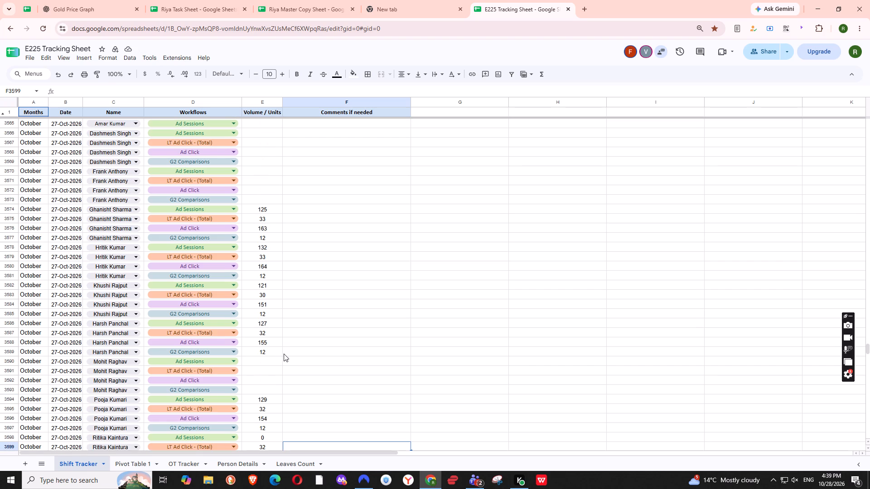
{"action": "scroll", "coordinate": [284, 354], "scroll_direction": "up", "scroll_amount": 1}
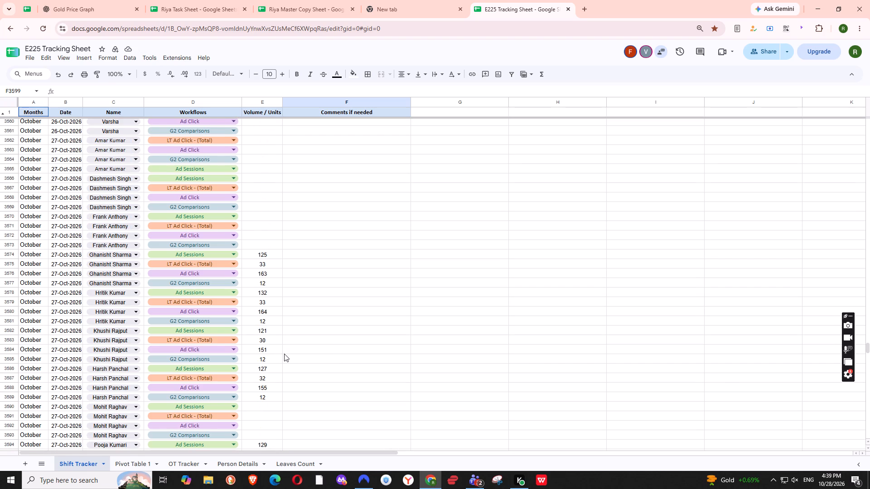
{"action": "scroll", "coordinate": [284, 354], "scroll_direction": "up", "scroll_amount": 2}
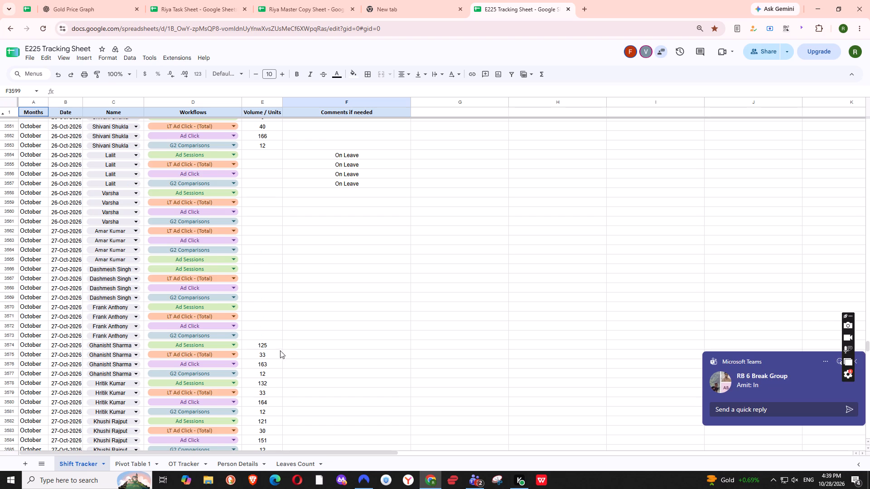
{"action": "scroll", "coordinate": [280, 345], "scroll_direction": "up", "scroll_amount": 1}
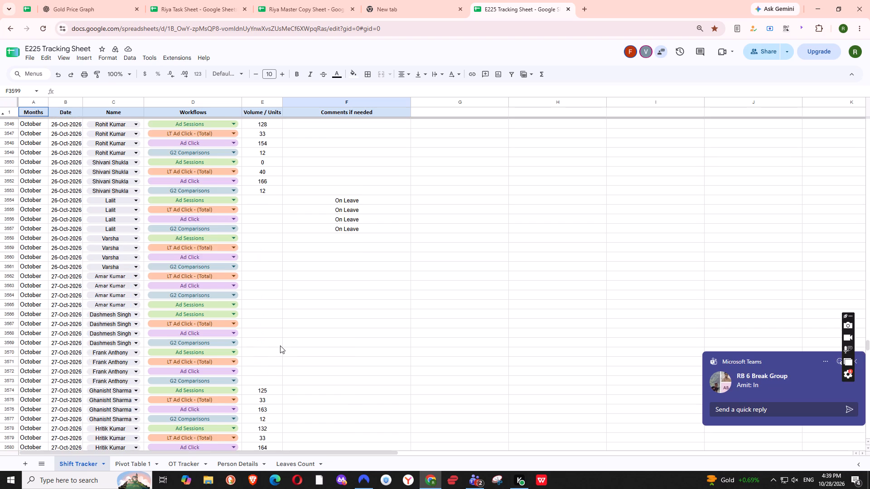
{"action": "scroll", "coordinate": [280, 345], "scroll_direction": "up", "scroll_amount": 2}
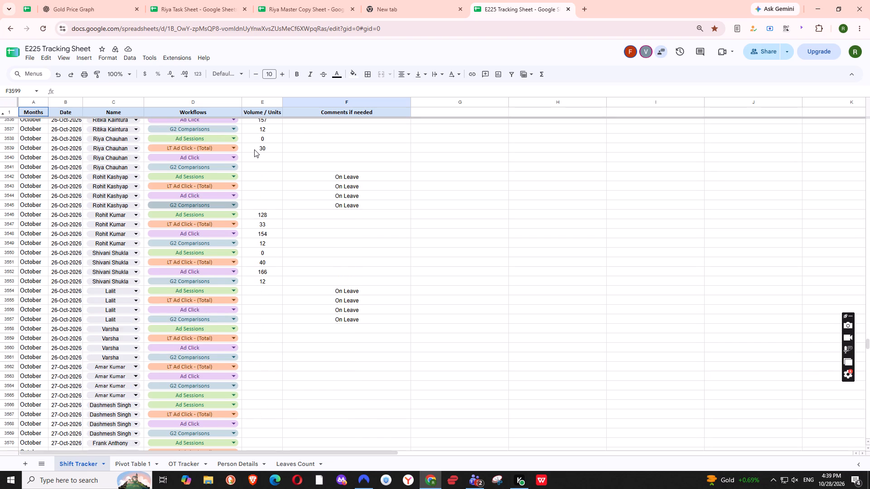
{"action": "left_click", "coordinate": [254, 149]}
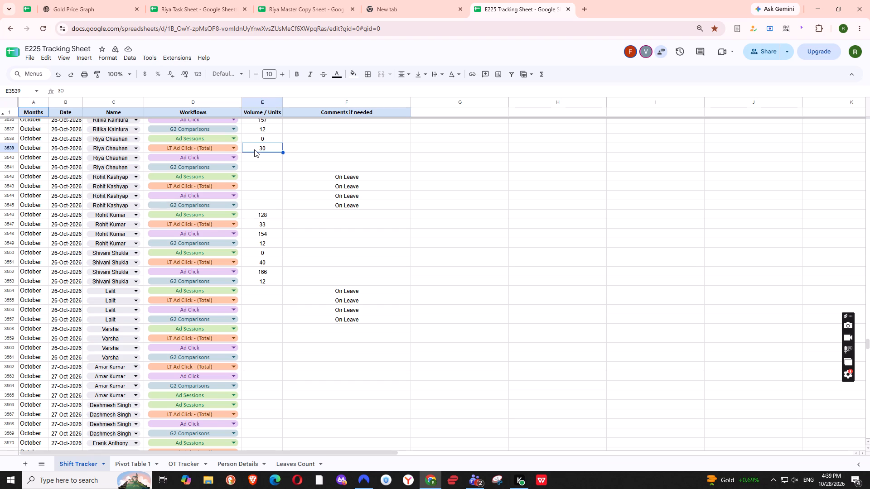
{"action": "type", "text": "24"}
{"action": "key", "text": "BackSpace"}
{"action": "key", "text": "4"}
{"action": "key", "text": "Down"}
{"action": "left_click", "coordinate": [315, 155]}
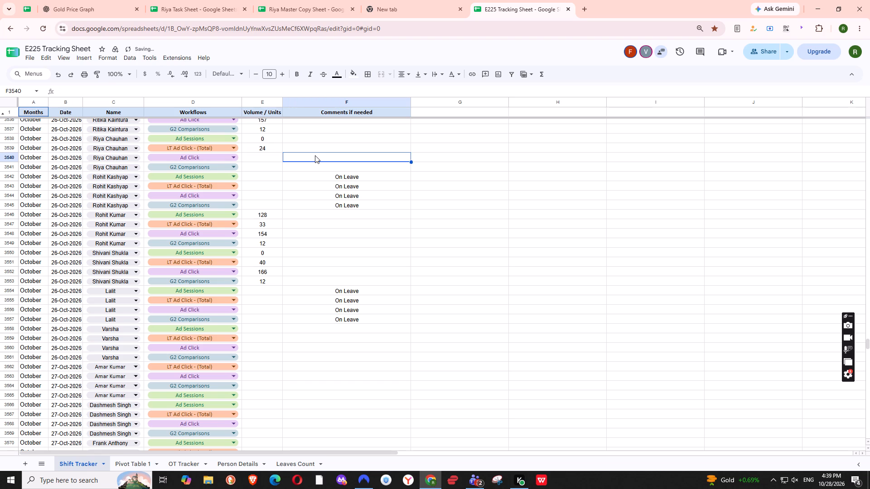
Enter 8 as Riya's G2 Comparisons volume for 26-Oct-2026, in E3541.
{"action": "left_click", "coordinate": [280, 161]}
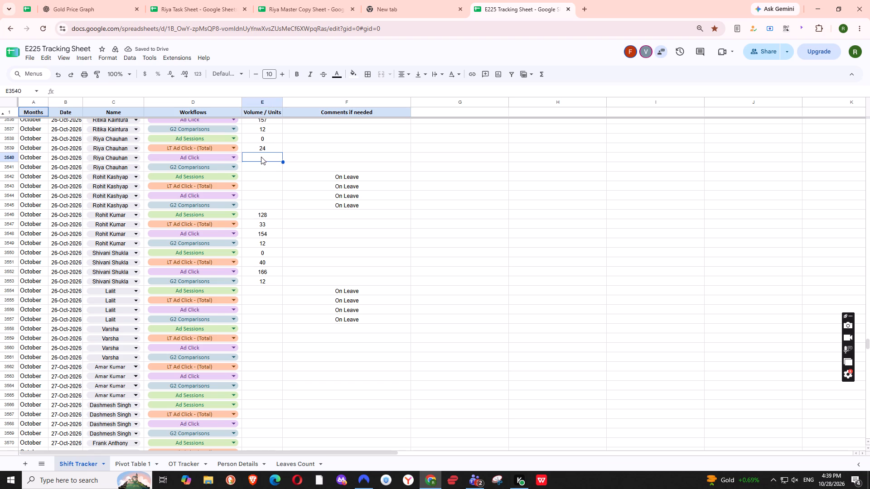
{"action": "left_click", "coordinate": [261, 157]}
{"action": "double_click", "coordinate": [261, 157]}
{"action": "left_click", "coordinate": [258, 169]}
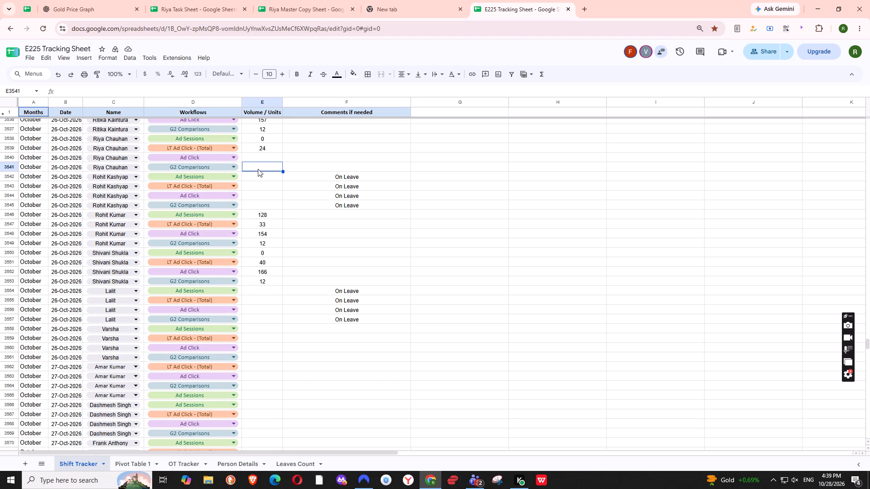
{"action": "key", "text": "8"}
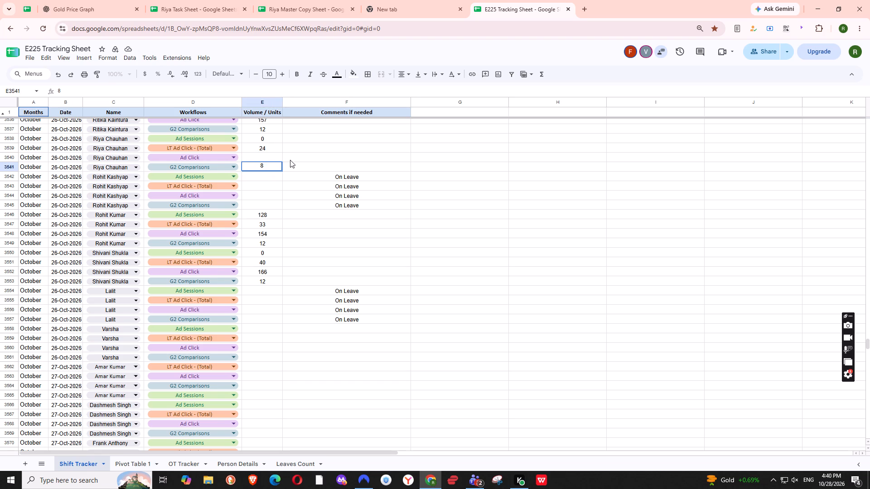
{"action": "left_click", "coordinate": [290, 160]}
Review Riya's Shift Tracker volume entries for the earlier October dates, back to 21-Oct-2026.
{"action": "scroll", "coordinate": [290, 160], "scroll_direction": "up", "scroll_amount": 2}
{"action": "scroll", "coordinate": [259, 206], "scroll_direction": "up", "scroll_amount": 6}
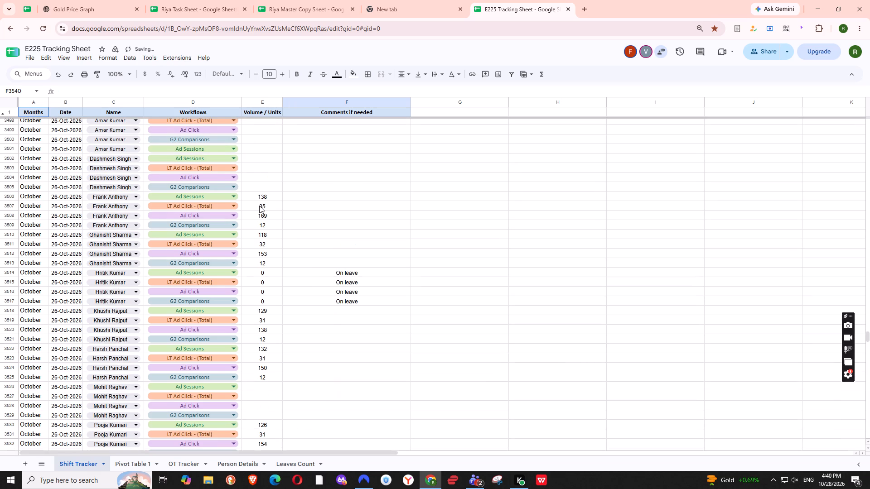
{"action": "scroll", "coordinate": [259, 206], "scroll_direction": "up", "scroll_amount": 15}
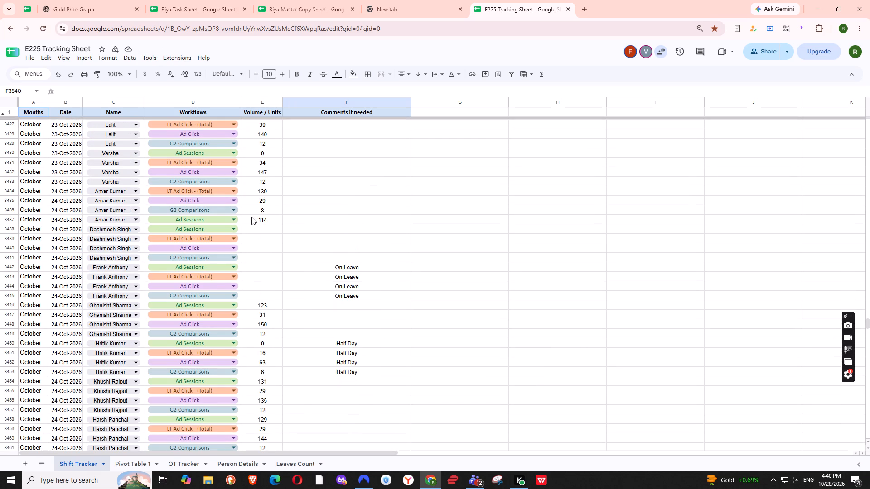
{"action": "scroll", "coordinate": [251, 217], "scroll_direction": "up", "scroll_amount": 5}
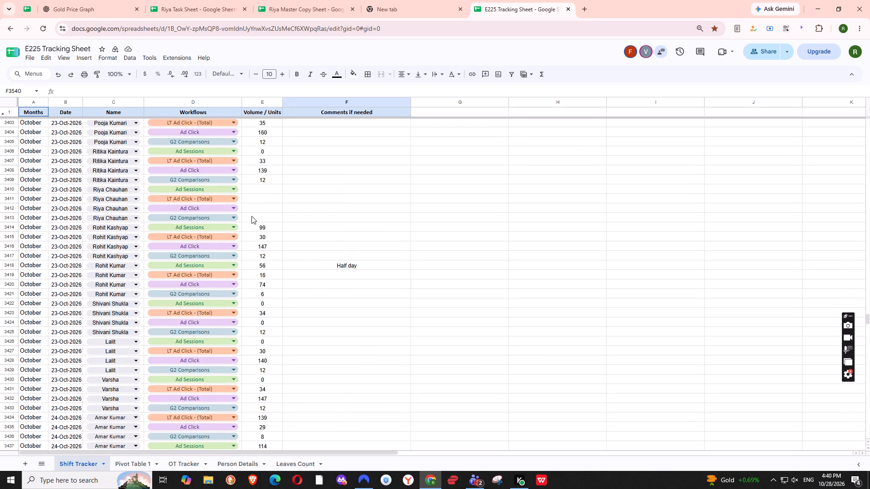
{"action": "scroll", "coordinate": [251, 216], "scroll_direction": "up", "scroll_amount": 15}
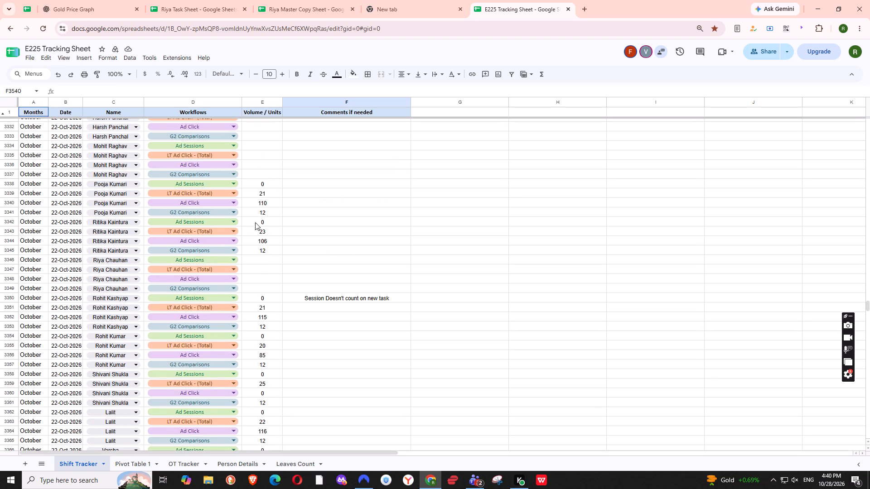
{"action": "scroll", "coordinate": [256, 244], "scroll_direction": "up", "scroll_amount": 7}
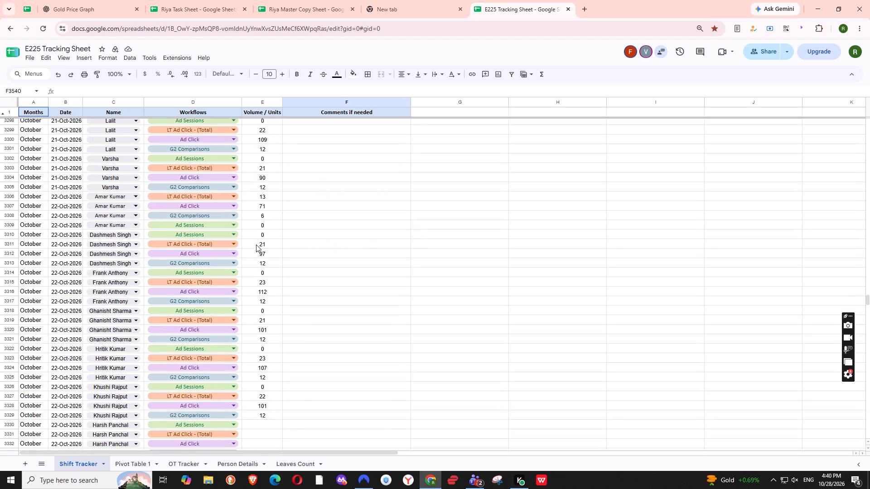
{"action": "scroll", "coordinate": [256, 244], "scroll_direction": "up", "scroll_amount": 6}
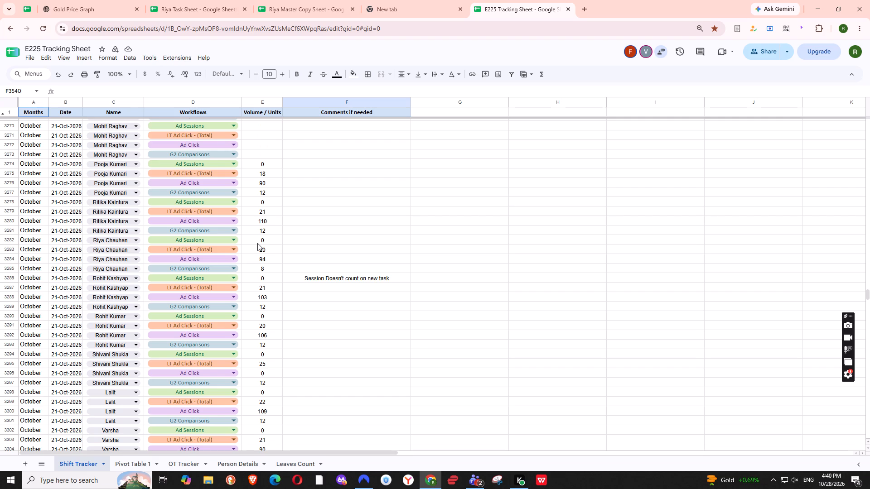
{"action": "scroll", "coordinate": [257, 243], "scroll_direction": "down", "scroll_amount": 5}
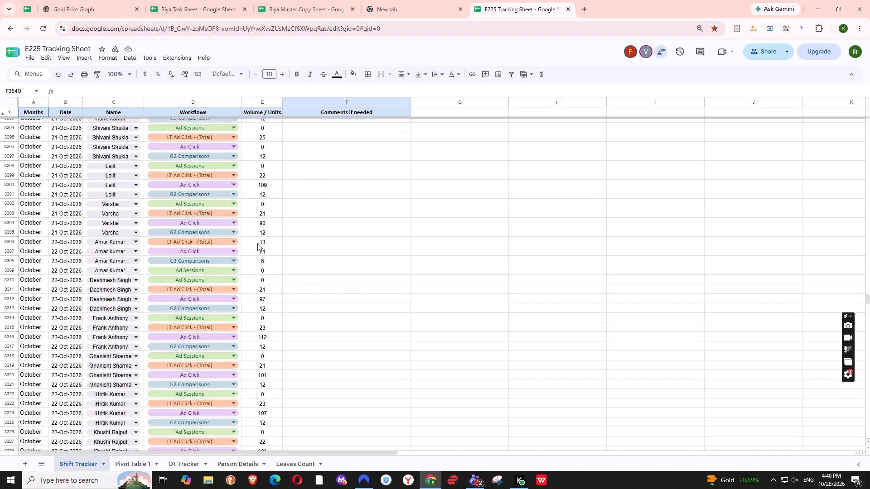
{"action": "scroll", "coordinate": [257, 243], "scroll_direction": "down", "scroll_amount": 7}
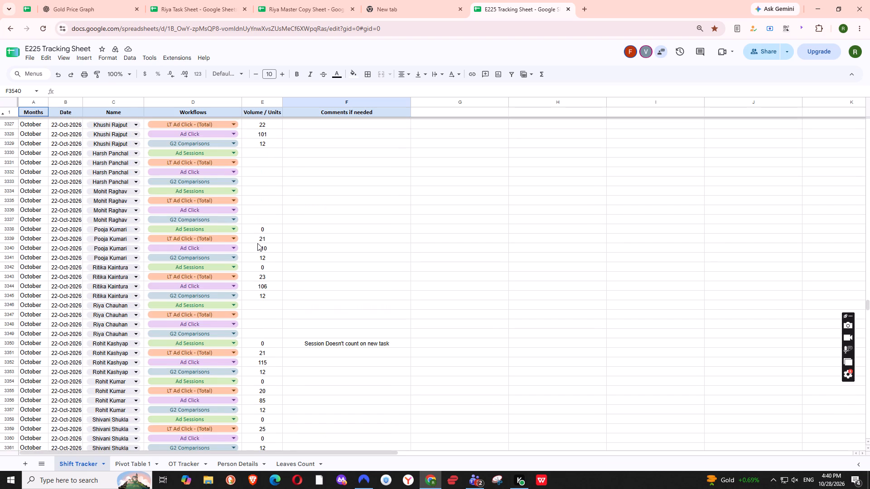
{"action": "scroll", "coordinate": [257, 243], "scroll_direction": "down", "scroll_amount": 4}
{"action": "scroll", "coordinate": [257, 231], "scroll_direction": "up", "scroll_amount": 1}
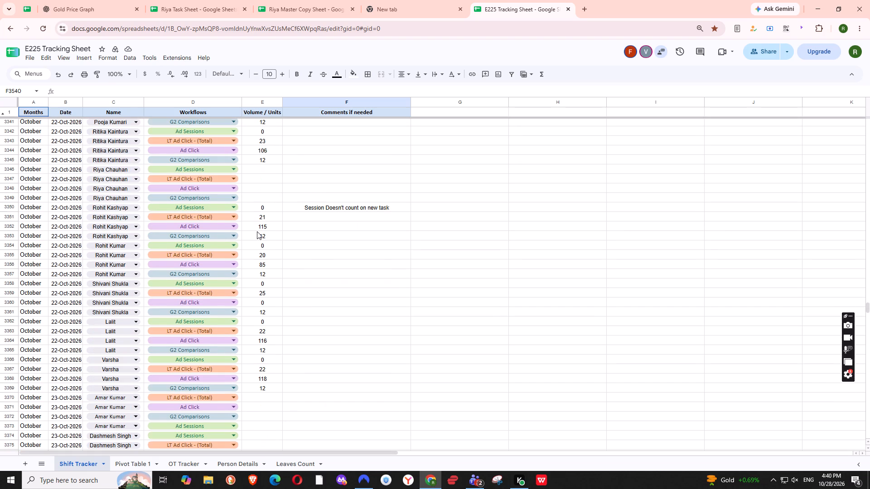
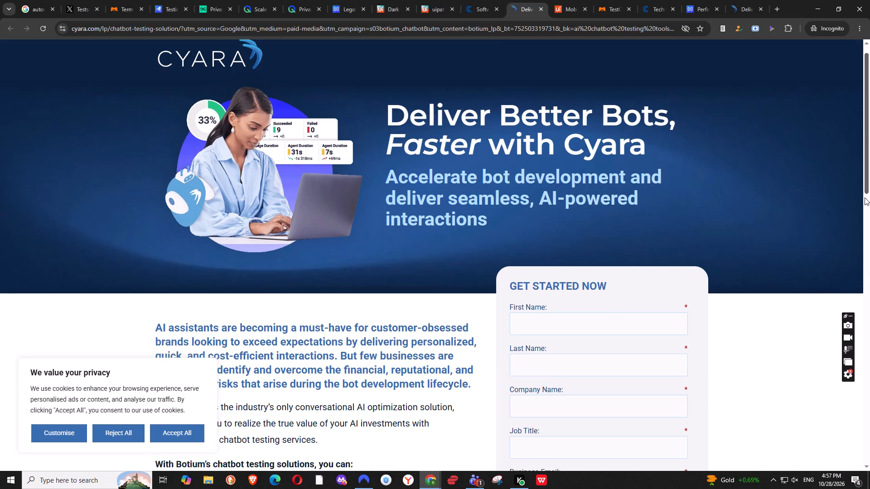
Open the Privacy Statement from the footer of Cyara's chatbot testing landing page.
{"action": "left_click_drag", "start_coordinate": [865, 197], "coordinate": [863, 454]}
{"action": "left_click", "coordinate": [647, 461]}
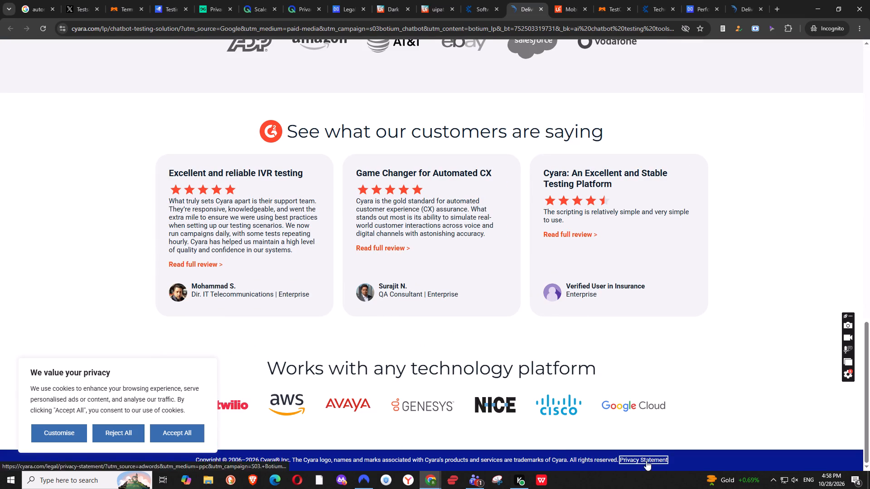
Find the UiPath Academy ad's domain, academy.uipath, in the Ads Clicked Tracker and enter 1 for it under 28-Oct-26.
{"action": "left_click", "coordinate": [582, 0]}
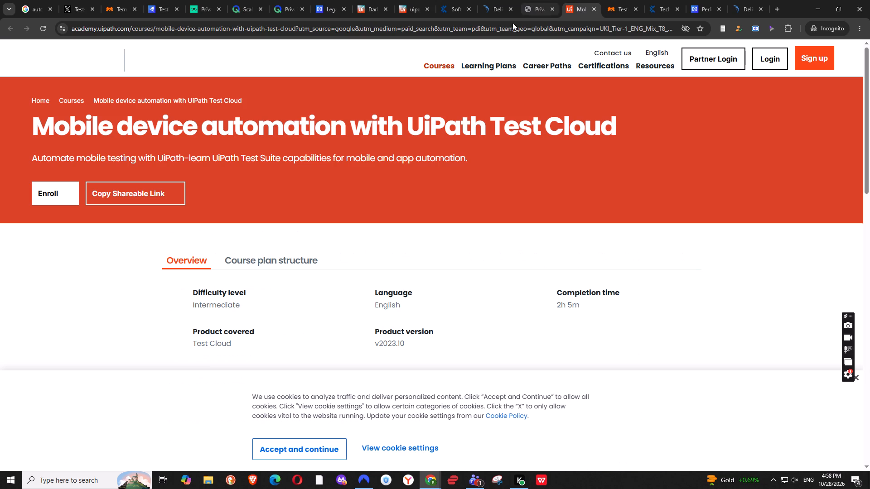
{"action": "left_click_drag", "start_coordinate": [116, 27], "coordinate": [72, 23]}
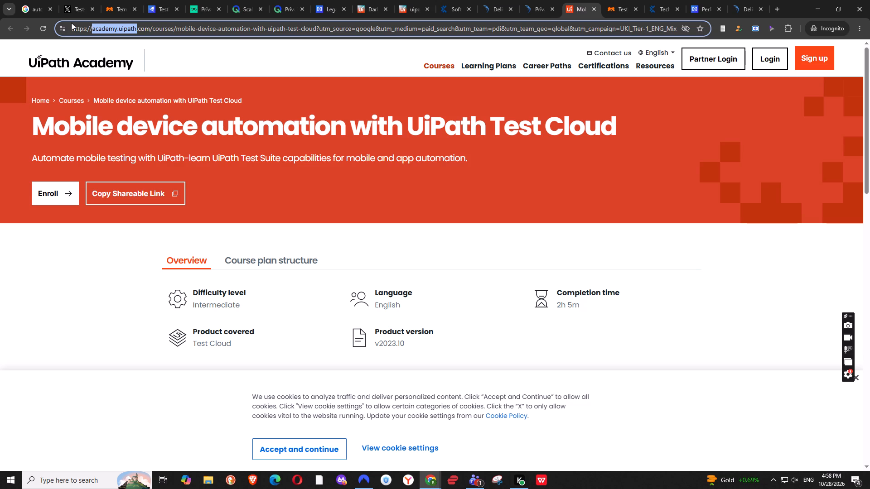
{"action": "key", "text": "ctrl+c"}
{"action": "key", "text": "alt+Tab"}
{"action": "key", "text": "ctrl+f"}
{"action": "key", "text": "ctrl+v"}
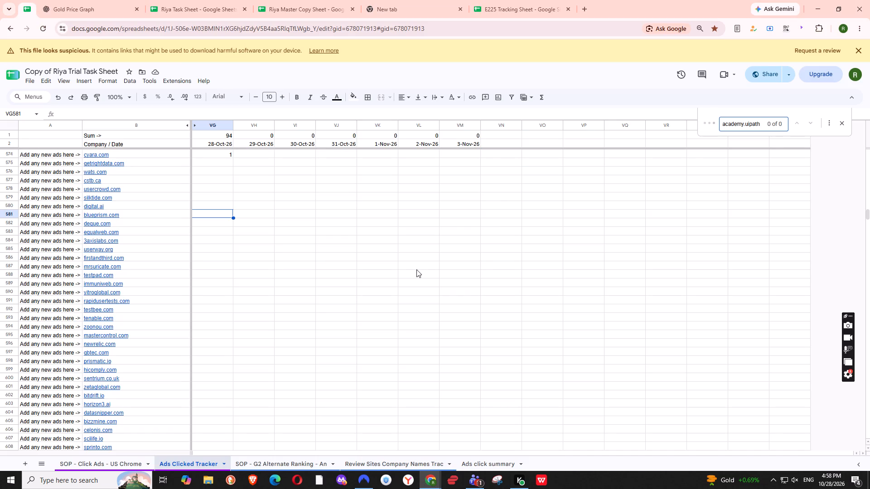
{"action": "key", "text": "Return"}
{"action": "key", "text": "Return"}
{"action": "key", "text": "Return"}
{"action": "key", "text": "Return"}
{"action": "key", "text": "Return"}
{"action": "key", "text": "Return"}
{"action": "key", "text": "Return"}
{"action": "key", "text": "Return"}
{"action": "key", "text": "Return"}
{"action": "key", "text": "Return"}
{"action": "key", "text": "Return"}
{"action": "key", "text": "Return"}
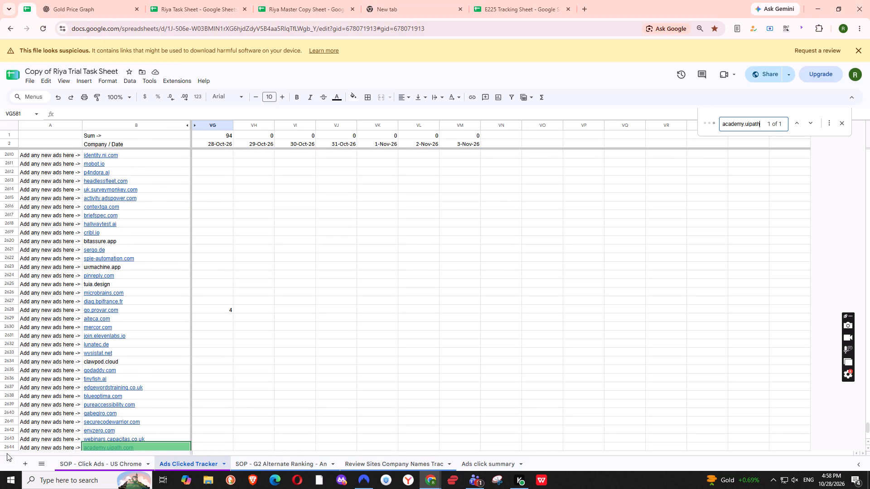
{"action": "scroll", "coordinate": [245, 412], "scroll_direction": "down", "scroll_amount": 3}
{"action": "left_click", "coordinate": [210, 312]}
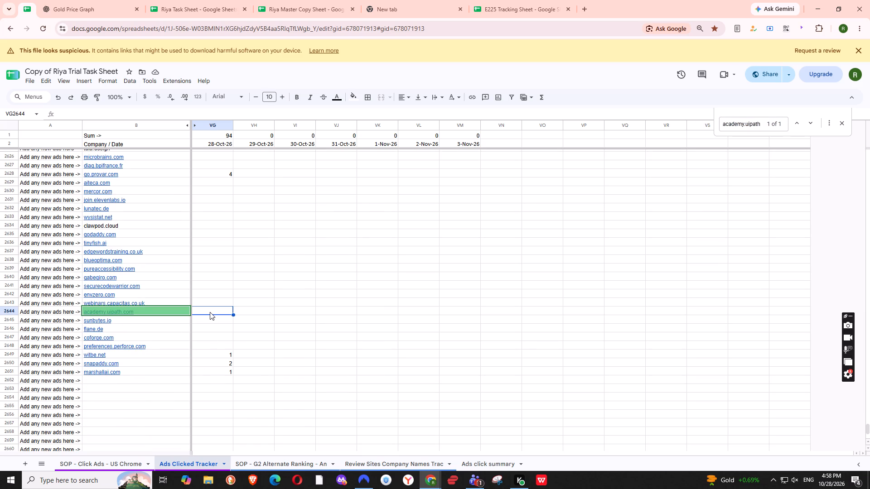
{"action": "key", "text": "1"}
{"action": "left_click", "coordinate": [317, 331]}
Return to the UiPath Academy ad page and visit its Certifications page, plus the Cookie Policy.
{"action": "key", "text": "alt+Tab"}
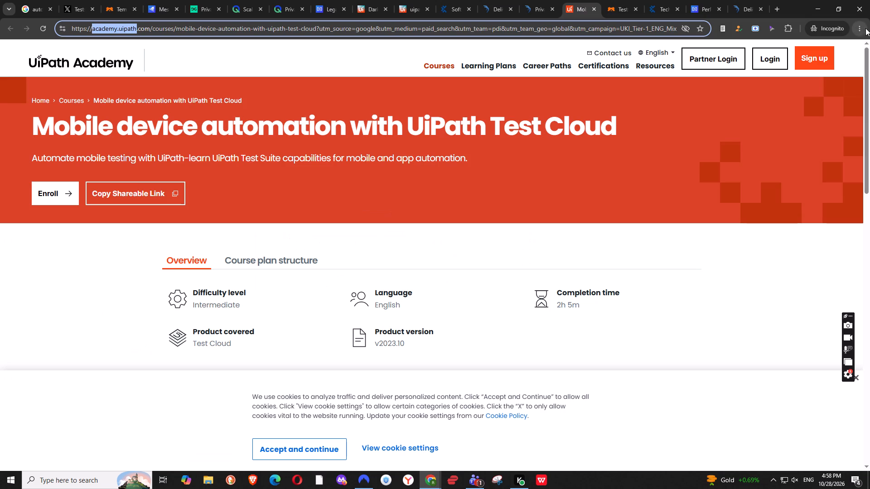
{"action": "left_click_drag", "start_coordinate": [867, 87], "coordinate": [867, 401]}
{"action": "left_click", "coordinate": [657, 347]}
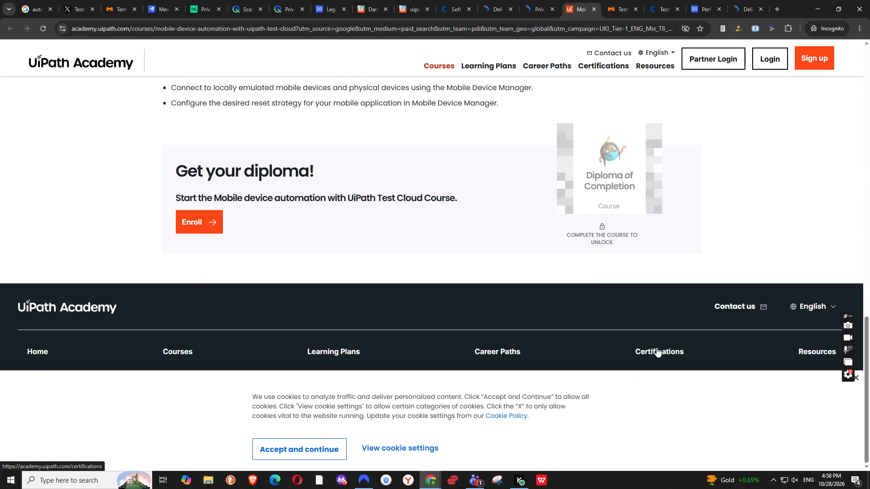
{"action": "left_click", "coordinate": [504, 413]}
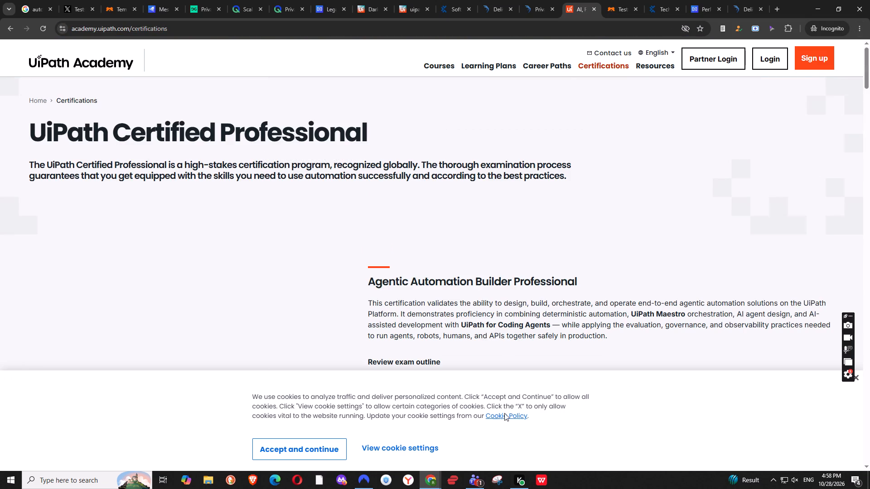
Look up the TestComplete ad's domain, smartbear, in the Ads Clicked Tracker and set its 28-Oct-26 count to 5.
{"action": "left_click", "coordinate": [638, 0]}
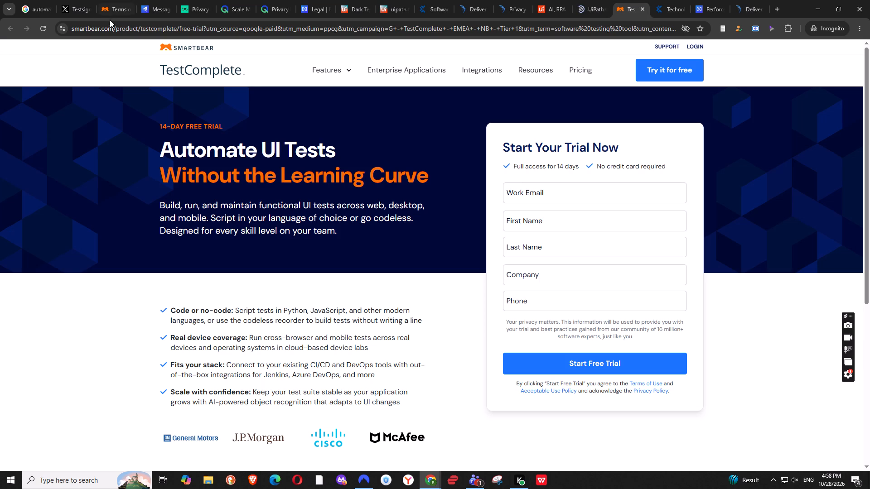
{"action": "double_click", "coordinate": [83, 30]}
{"action": "key", "text": "ctrl+c"}
{"action": "key", "text": "alt+Tab"}
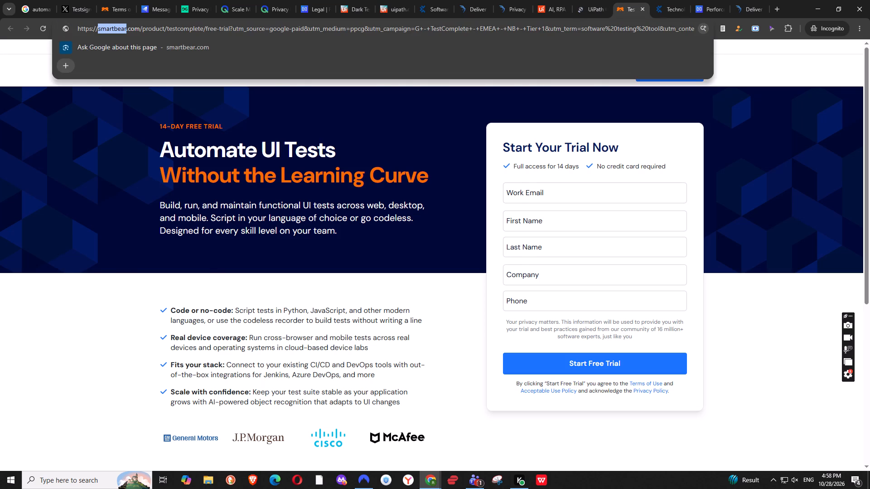
{"action": "key", "text": "ctrl+f"}
{"action": "key", "text": "ctrl+v"}
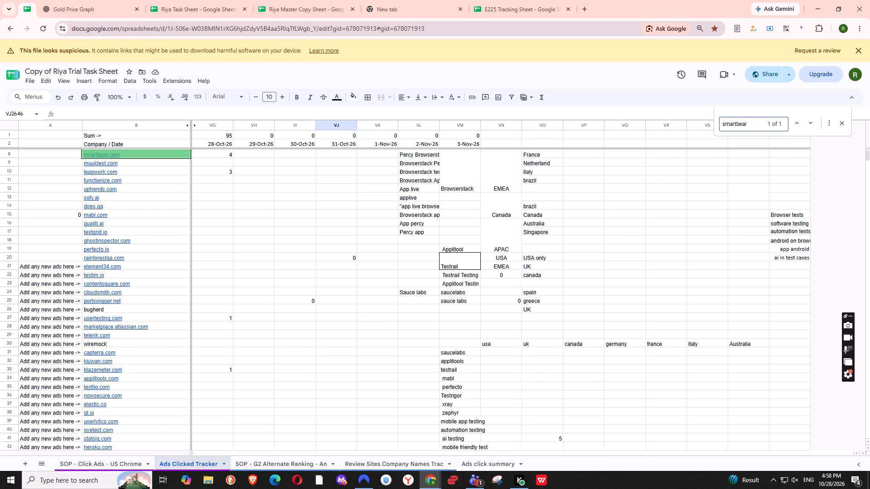
{"action": "left_click", "coordinate": [228, 156]}
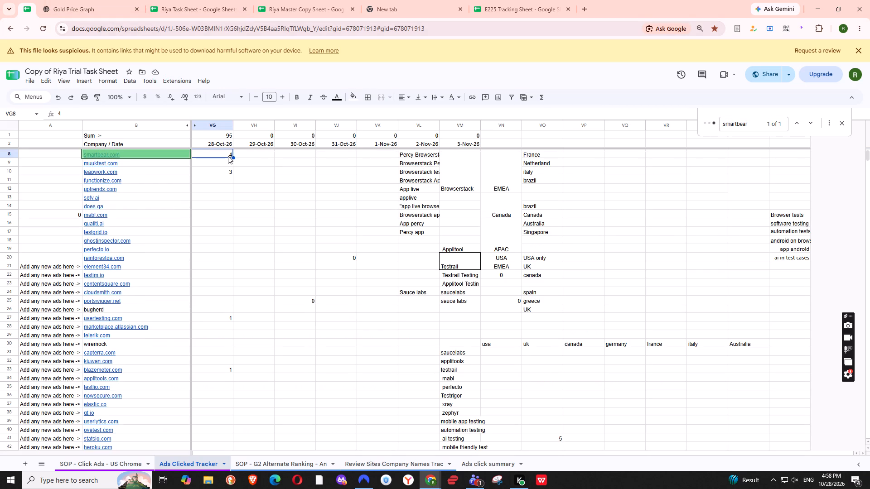
{"action": "key", "text": "5"}
{"action": "left_click", "coordinate": [275, 192]}
Back on SmartBear's TestComplete trial page, allow all cookies and open the footer's Terms of Use.
{"action": "key", "text": "alt+Tab"}
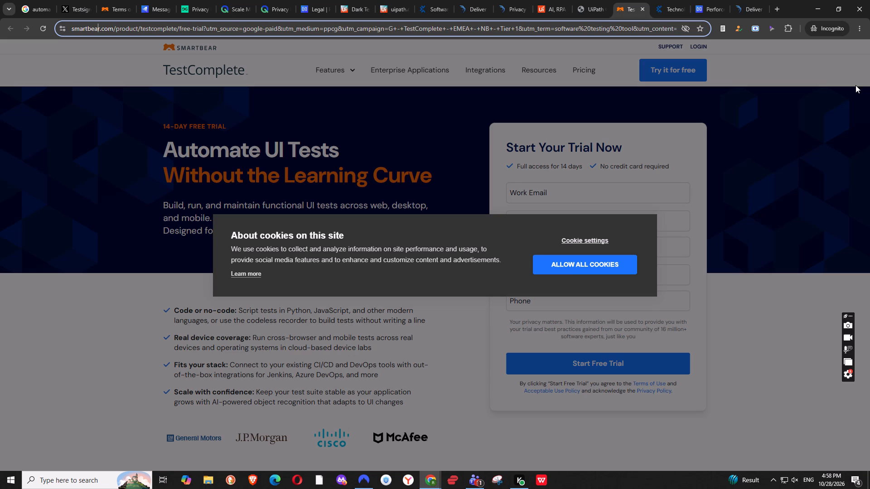
{"action": "left_click", "coordinate": [584, 259]}
{"action": "left_click_drag", "start_coordinate": [869, 114], "coordinate": [858, 233]}
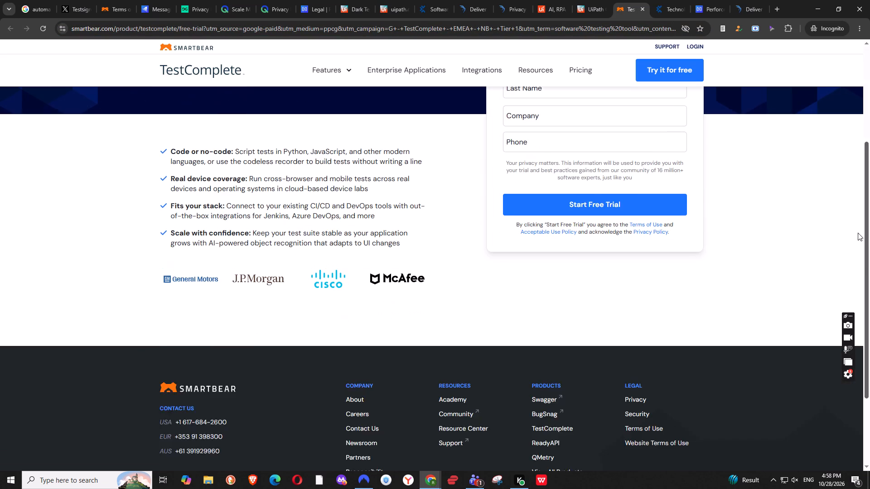
{"action": "left_click_drag", "start_coordinate": [858, 233], "coordinate": [838, 350]}
{"action": "left_click", "coordinate": [638, 317]}
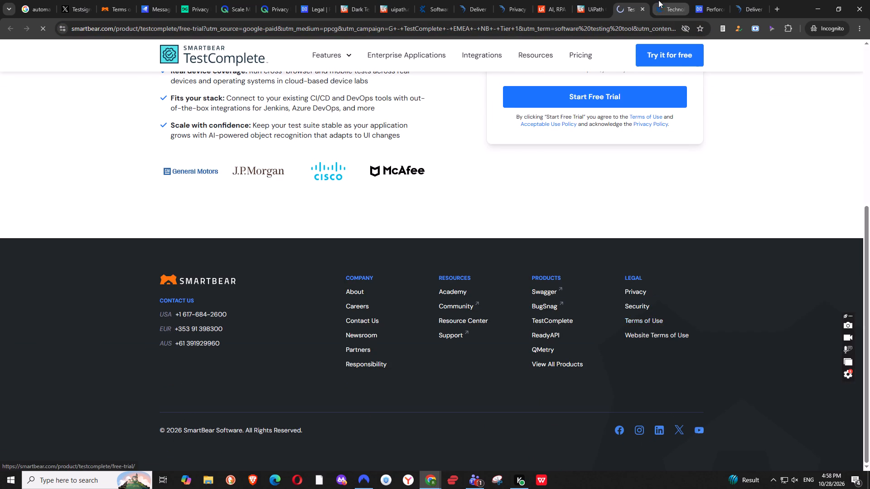
Look up the Tricentis ad's domain in the Ads Clicked Tracker and set its 28-Oct-26 count to 2.
{"action": "left_click", "coordinate": [666, 0]}
{"action": "double_click", "coordinate": [84, 29]}
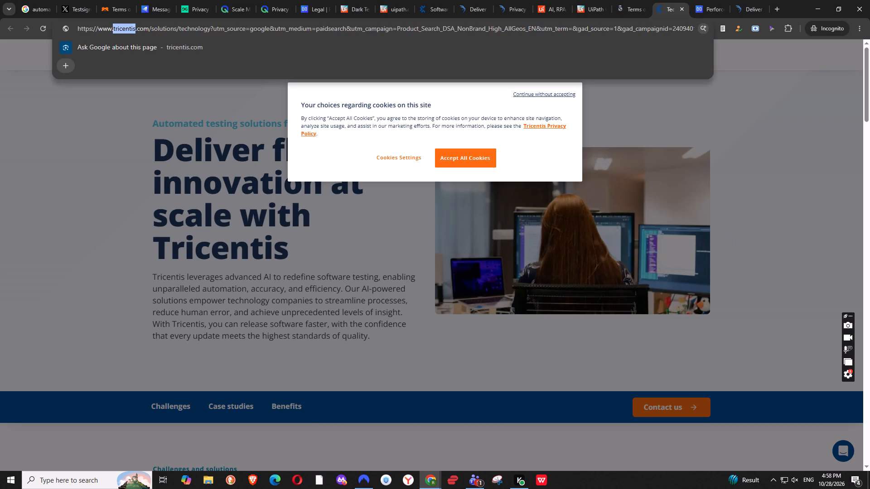
{"action": "key", "text": "ctrl+c"}
{"action": "key", "text": "alt+Tab"}
{"action": "key", "text": "ctrl+f"}
{"action": "key", "text": "ctrl+v"}
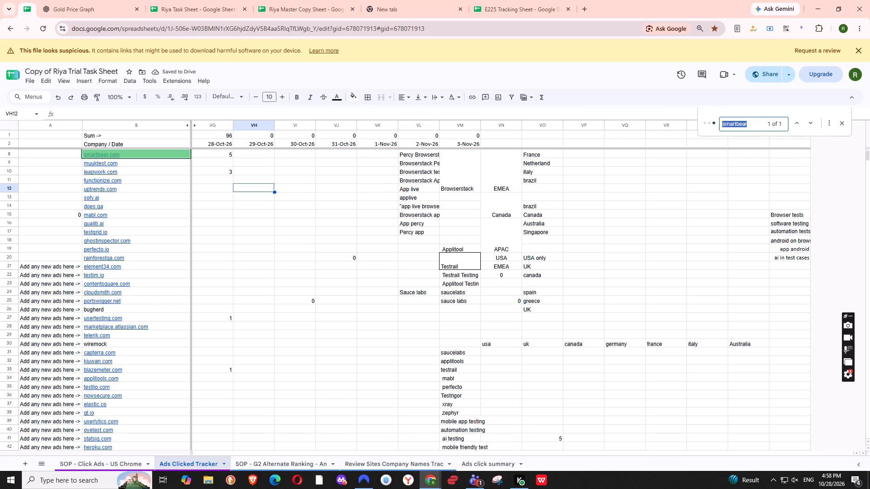
{"action": "left_click", "coordinate": [224, 448]}
{"action": "key", "text": "2"}
{"action": "left_click", "coordinate": [295, 425]}
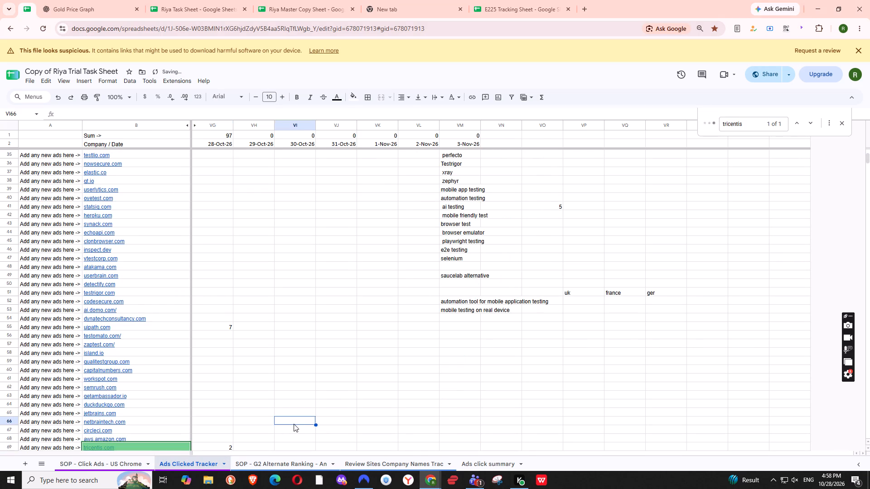
Back on the Tricentis ad page, accept all cookies and open the Locations page from the footer.
{"action": "key", "text": "alt+Tab"}
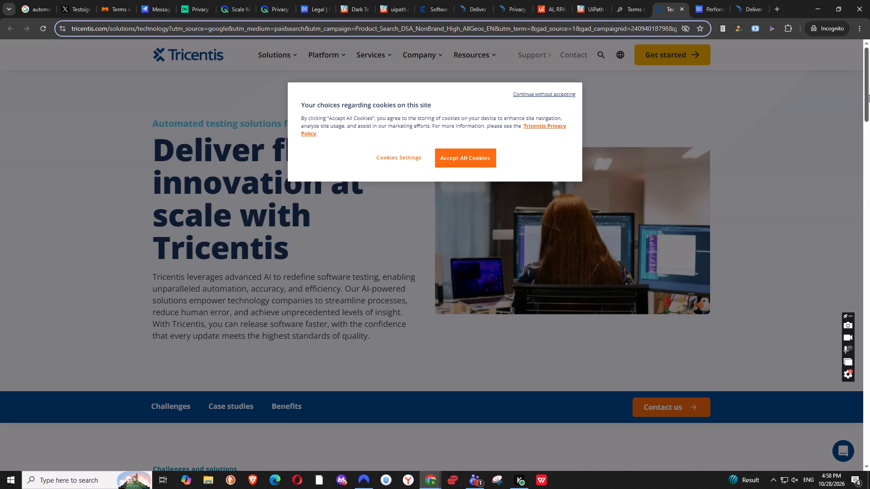
{"action": "left_click_drag", "start_coordinate": [867, 94], "coordinate": [834, 436]}
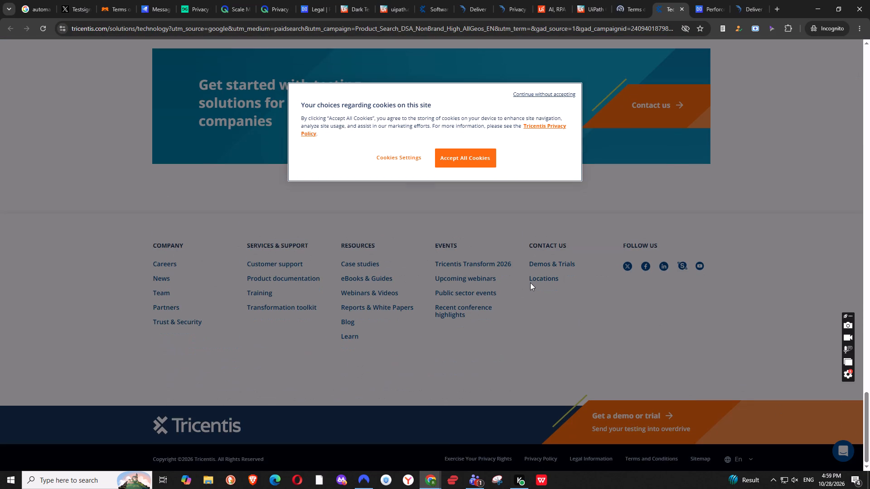
{"action": "left_click", "coordinate": [541, 276]}
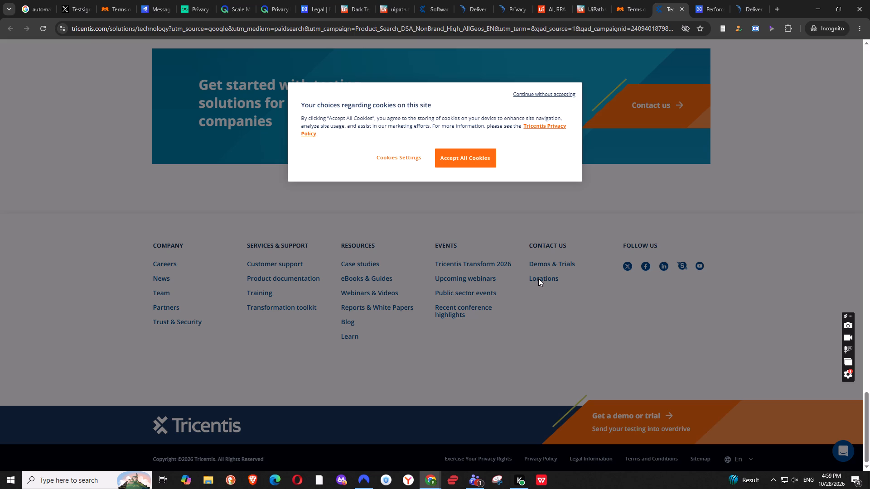
{"action": "left_click", "coordinate": [467, 153]}
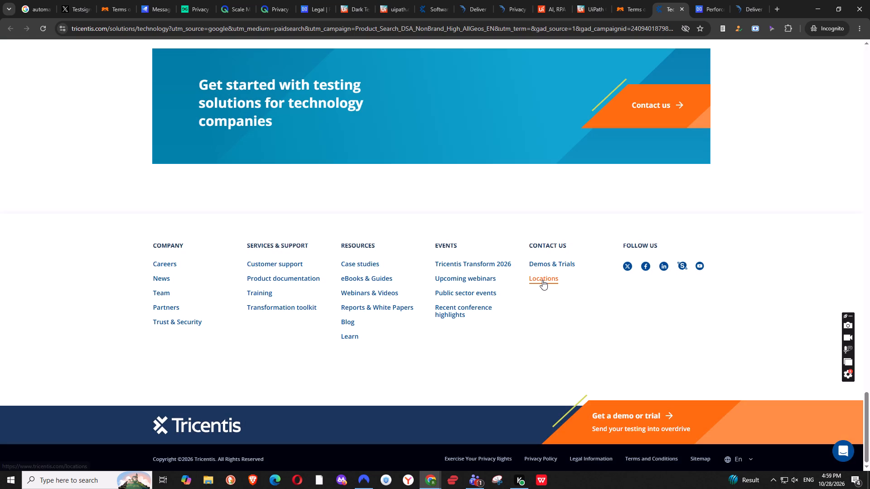
{"action": "left_click", "coordinate": [541, 280]}
Look up the Perforce ad's domain in the Ads Clicked Tracker and set its 28-Oct-26 count to 2.
{"action": "left_click", "coordinate": [710, 3]}
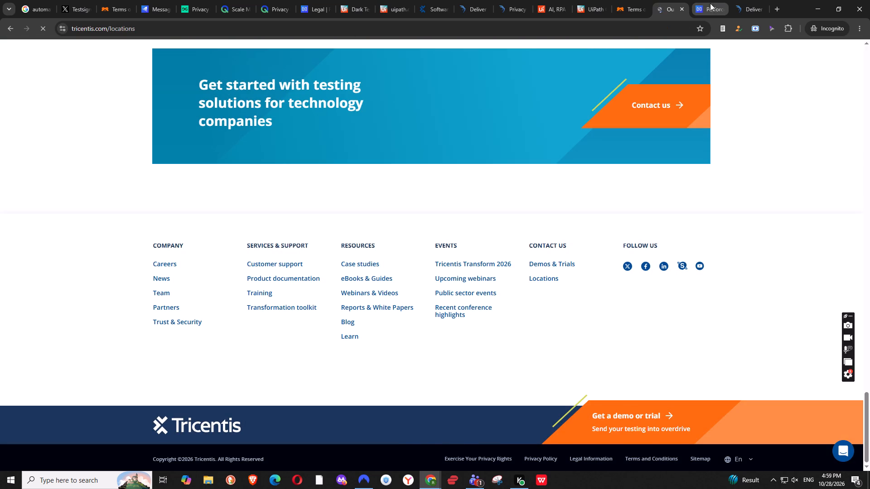
{"action": "double_click", "coordinate": [80, 26]}
{"action": "key", "text": "ctrl+c"}
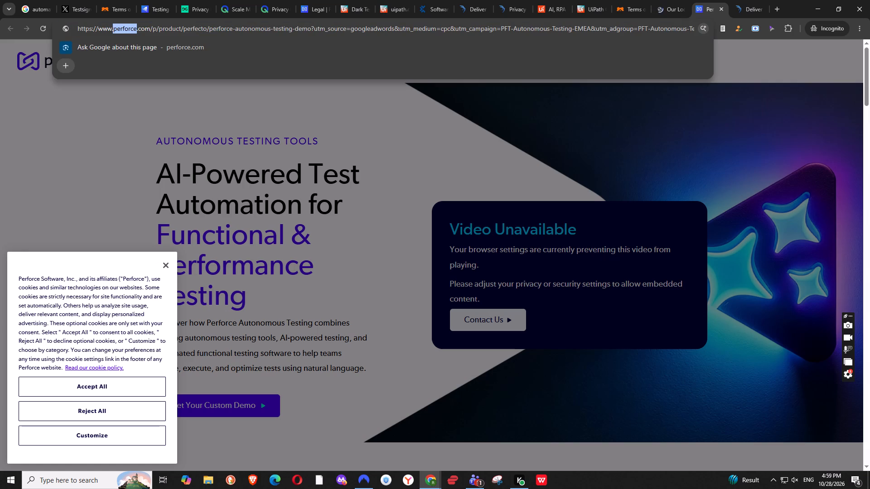
{"action": "key", "text": "alt+Tab"}
{"action": "key", "text": "ctrl+f"}
{"action": "key", "text": "ctrl+v"}
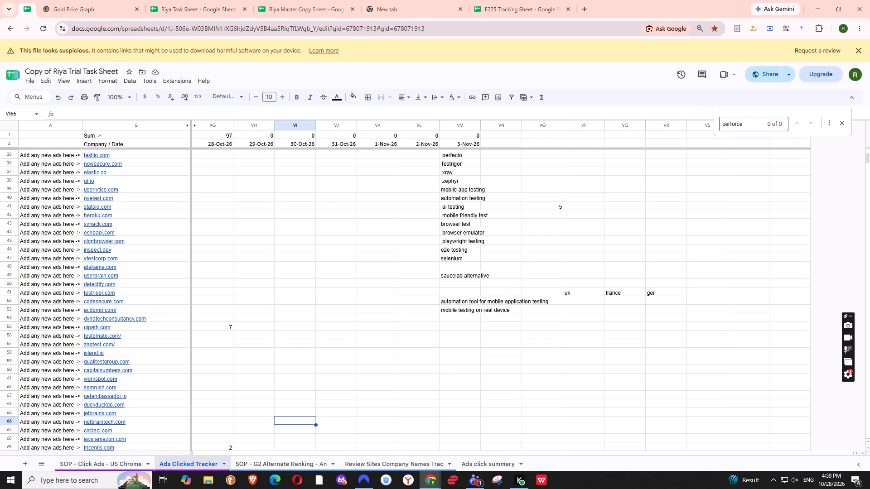
{"action": "key", "text": "Return"}
{"action": "key", "text": "Return"}
{"action": "key", "text": "Return"}
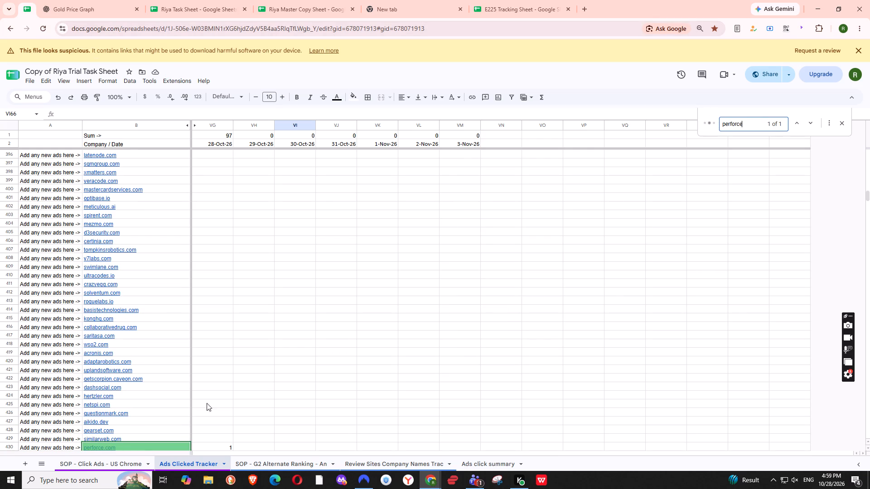
{"action": "left_click", "coordinate": [225, 447]}
{"action": "key", "text": "2"}
{"action": "left_click", "coordinate": [378, 413]}
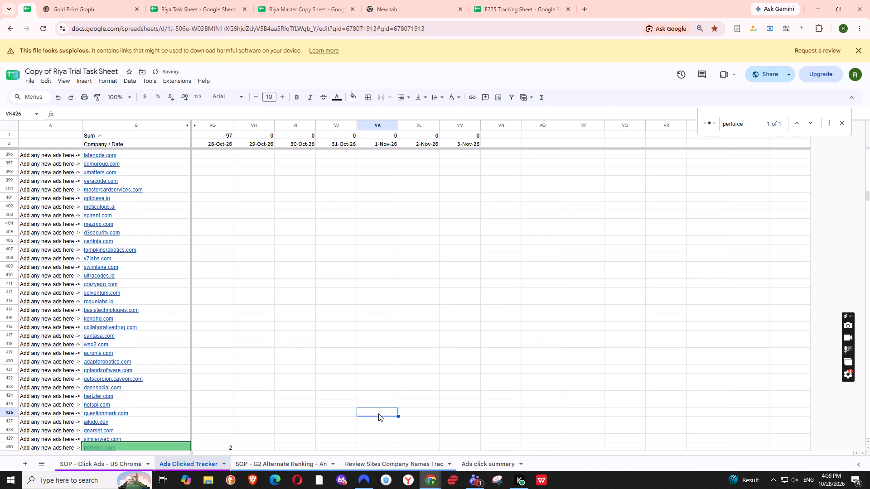
Back on the Perforce autonomous testing page, accept all cookies and open the footer's Do Not Sell or Share My Personal Information page.
{"action": "key", "text": "alt+Tab"}
{"action": "left_click_drag", "start_coordinate": [865, 81], "coordinate": [869, 101]}
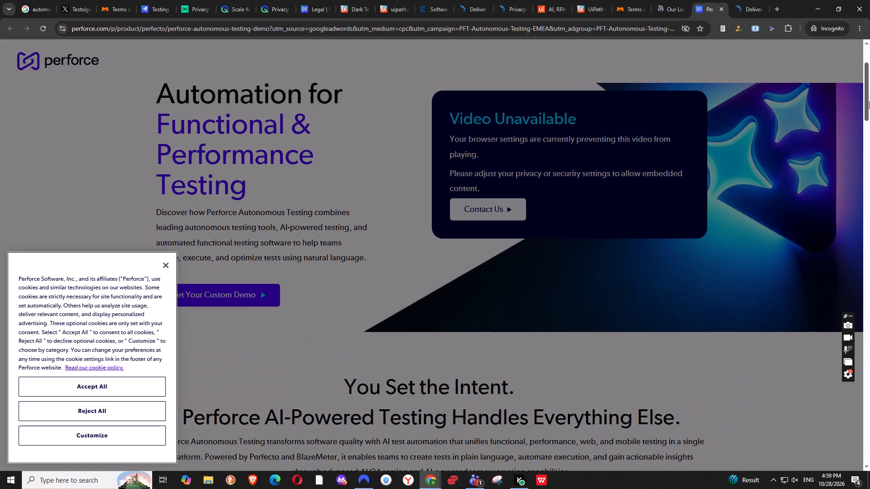
{"action": "left_click_drag", "start_coordinate": [869, 101], "coordinate": [865, 461]}
{"action": "left_click", "coordinate": [97, 388]}
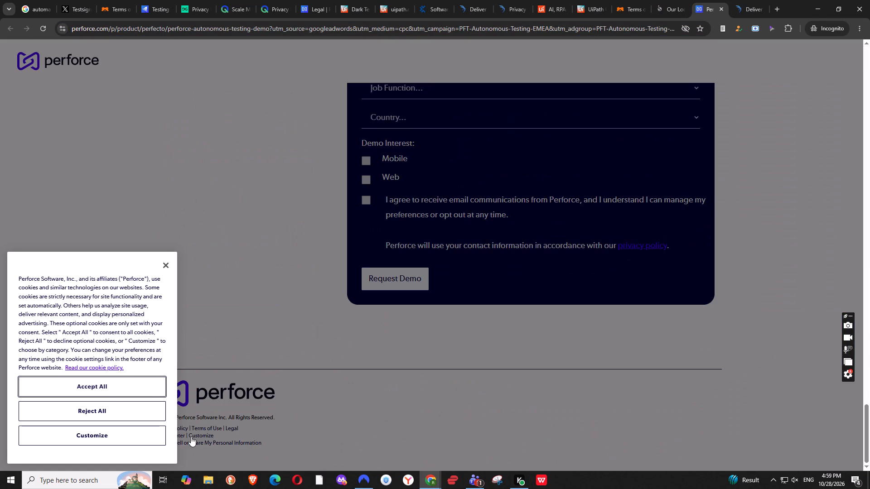
{"action": "left_click", "coordinate": [242, 440]}
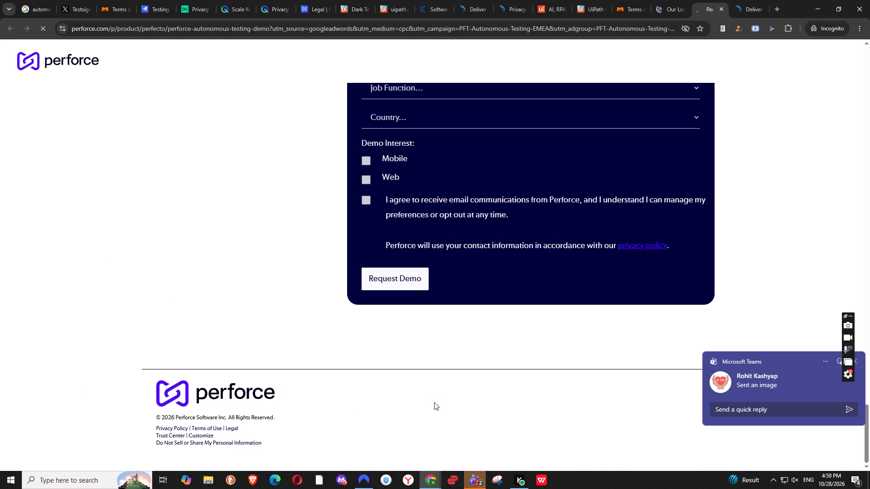
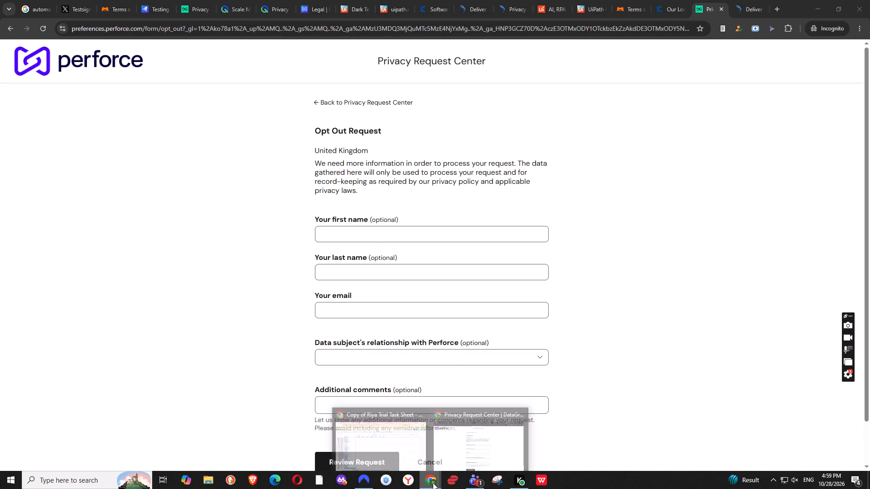
In the Riya Master Copy Sheet's Ads Click sheet, clear the USA, EMEA and APAC counts from Browserstack through browser test (G2:I14).
{"action": "left_click", "coordinate": [370, 447]}
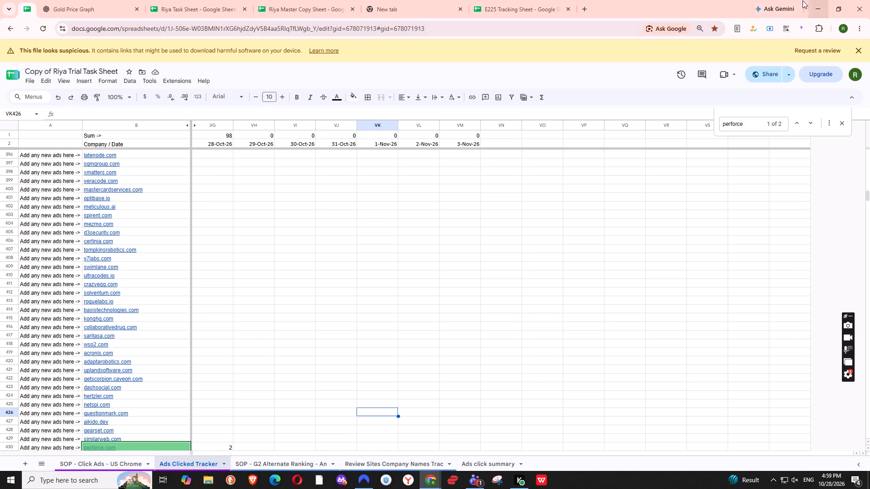
{"action": "left_click", "coordinate": [493, 12]}
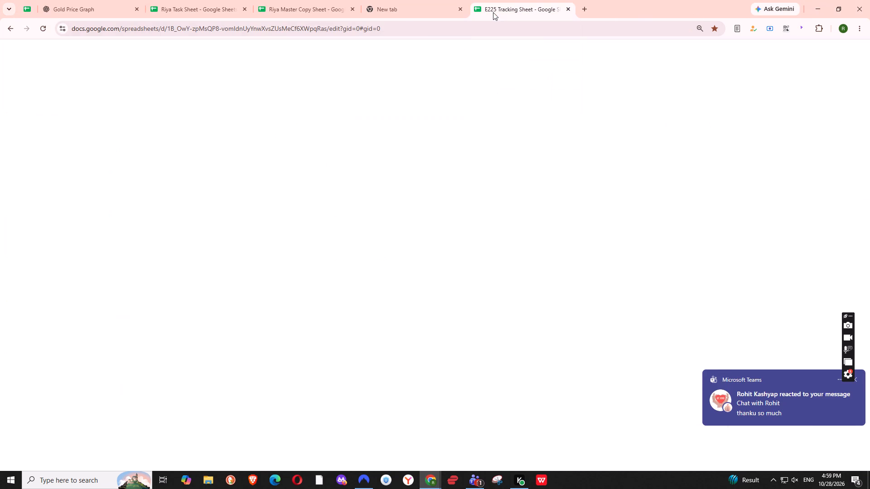
{"action": "left_click", "coordinate": [431, 9]}
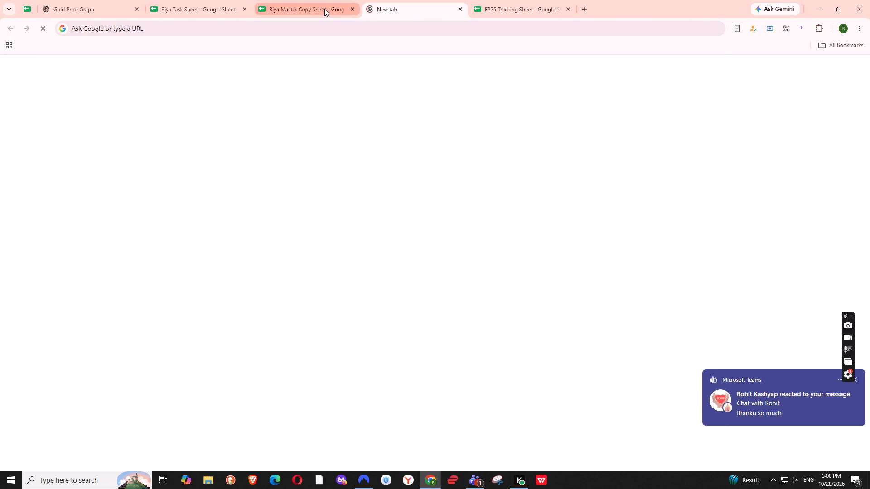
{"action": "left_click", "coordinate": [324, 9]}
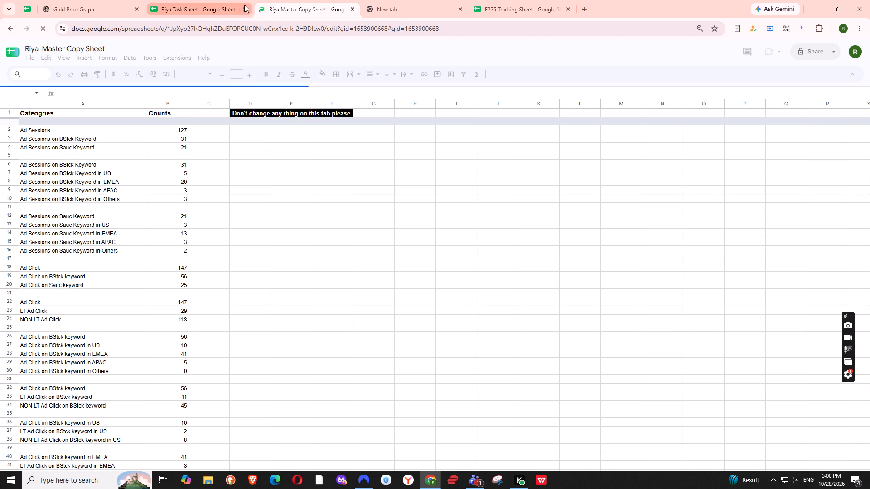
{"action": "left_click", "coordinate": [553, 5]}
{"action": "left_click", "coordinate": [337, 0]}
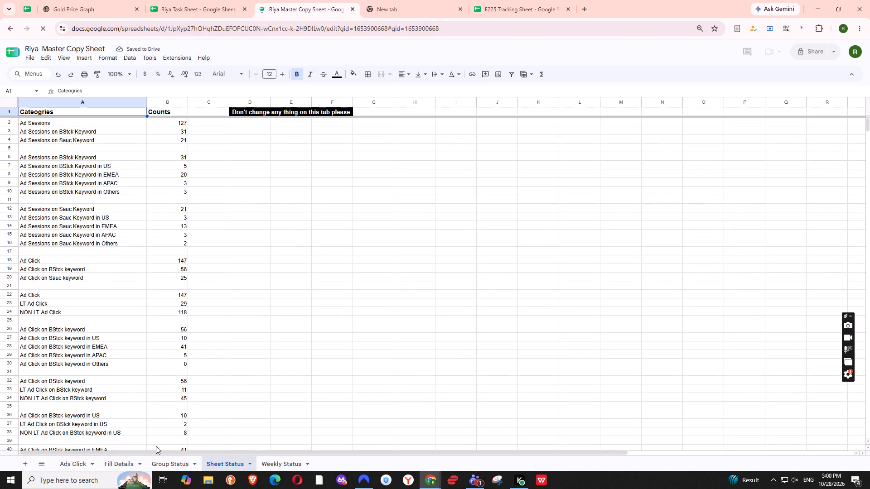
{"action": "left_click", "coordinate": [118, 462]}
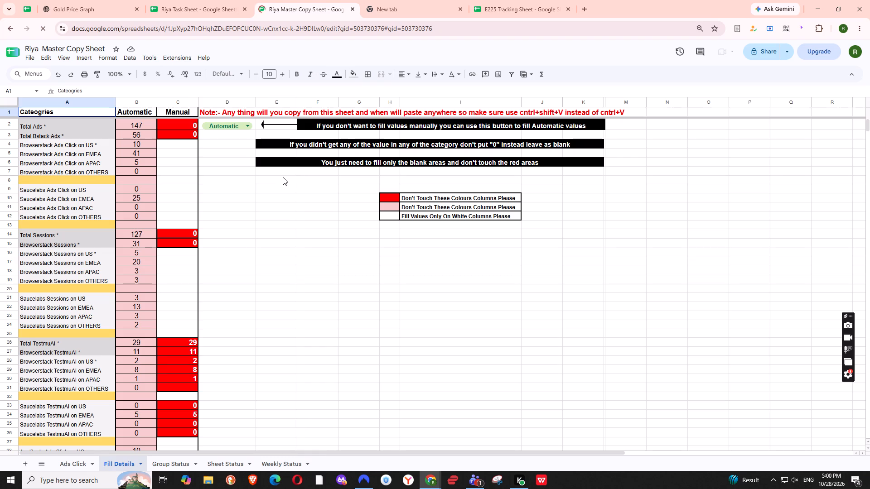
{"action": "left_click", "coordinate": [67, 464]}
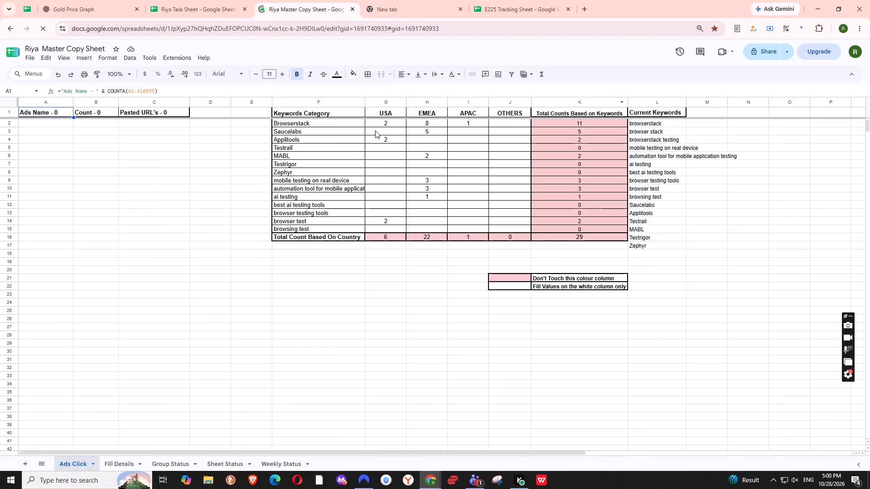
{"action": "left_click", "coordinate": [383, 124]}
{"action": "left_click_drag", "start_coordinate": [383, 124], "coordinate": [475, 133]}
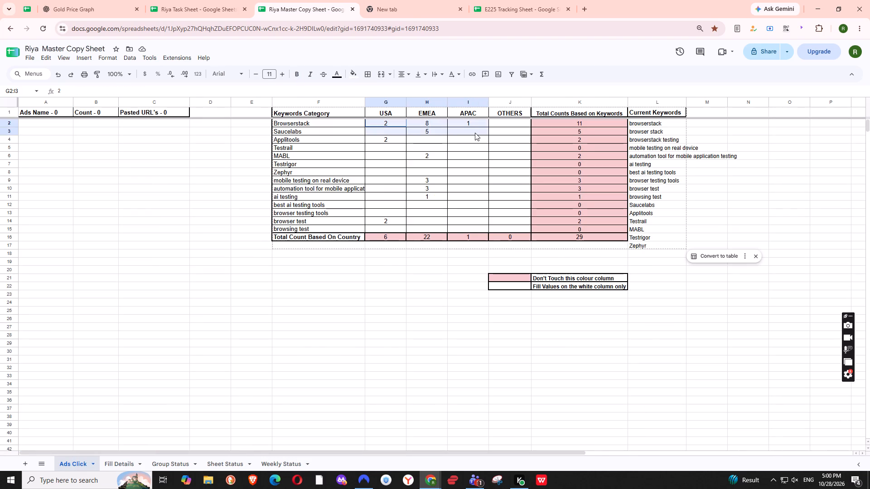
{"action": "left_click_drag", "start_coordinate": [475, 133], "coordinate": [474, 225]}
{"action": "key", "text": "Delete"}
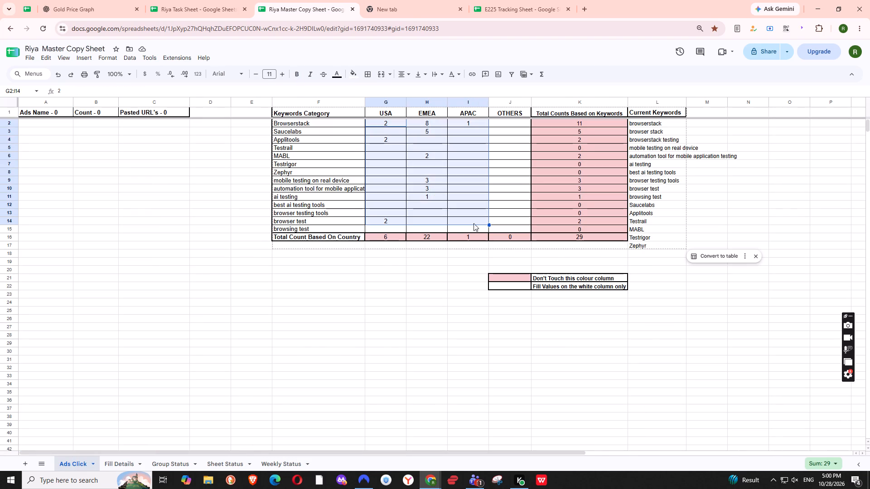
Switch back to the incognito window showing the Perforce Opt Out Request page.
{"action": "key", "text": "alt+Tab"}
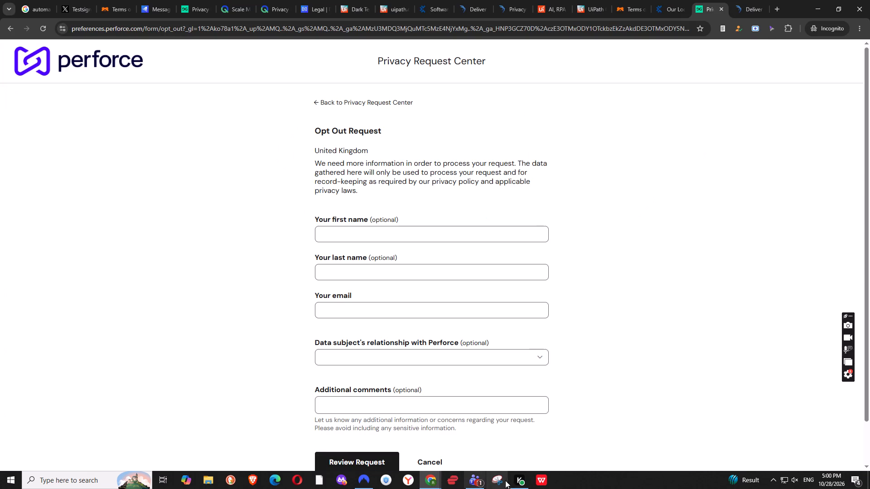
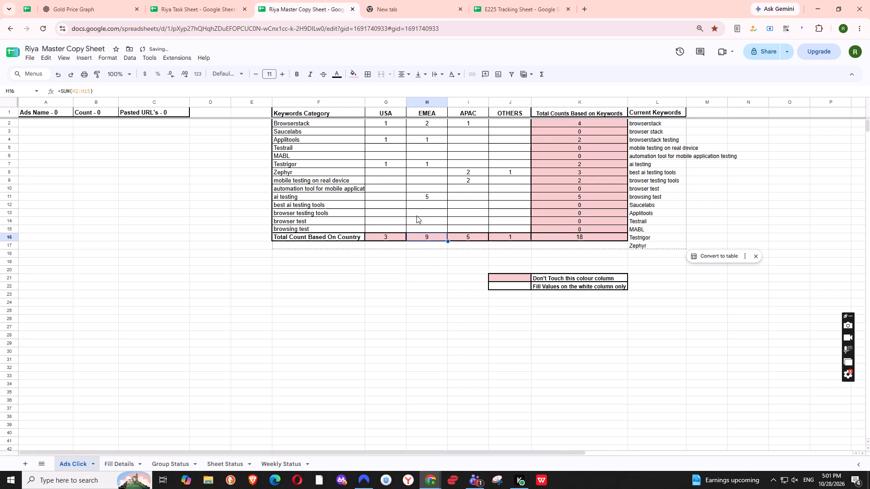
In the Ads Click sheet, set the EMEA count to 8 for Browserstack and 2 for browser test.
{"action": "left_click", "coordinate": [426, 122]}
{"action": "key", "text": "8"}
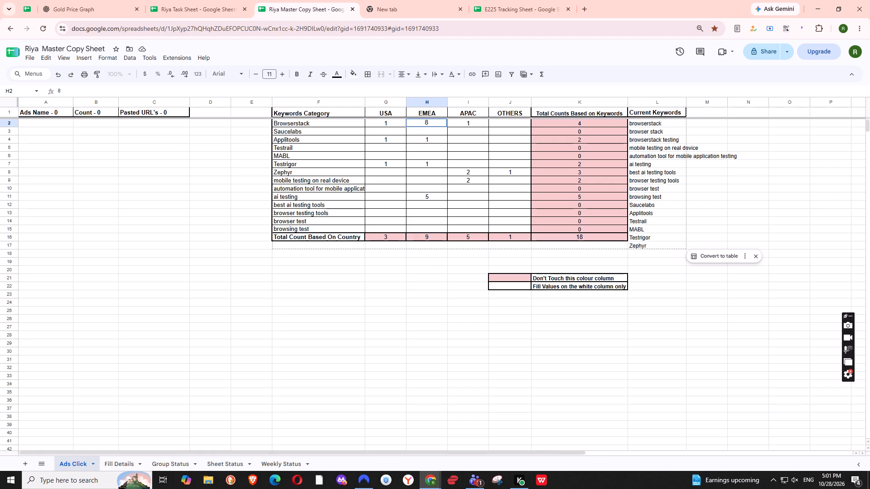
{"action": "left_click", "coordinate": [417, 151]}
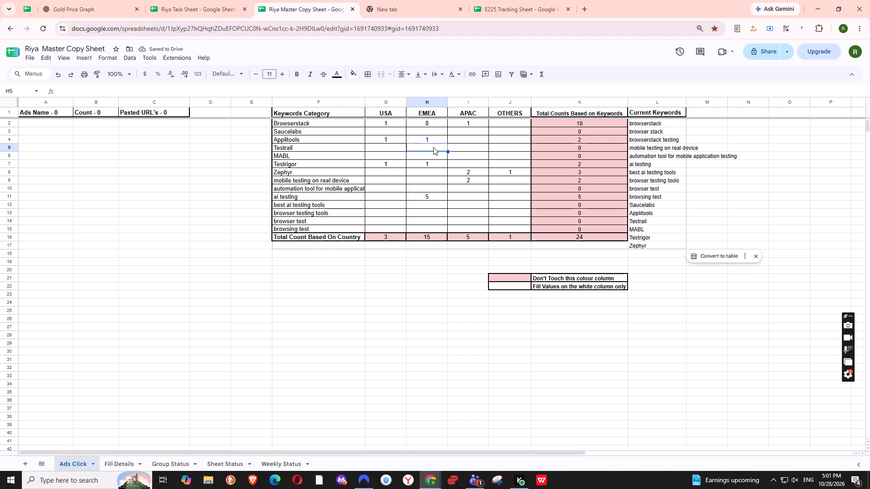
{"action": "left_click", "coordinate": [469, 171]}
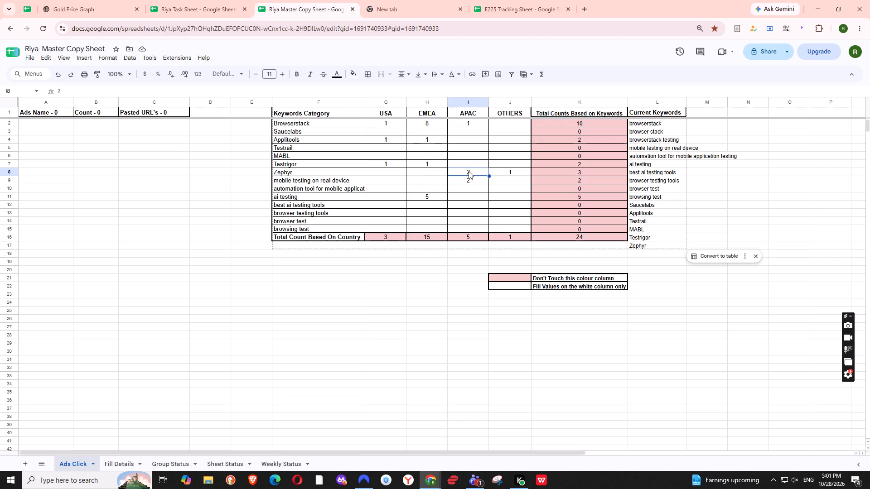
{"action": "left_click", "coordinate": [471, 213]}
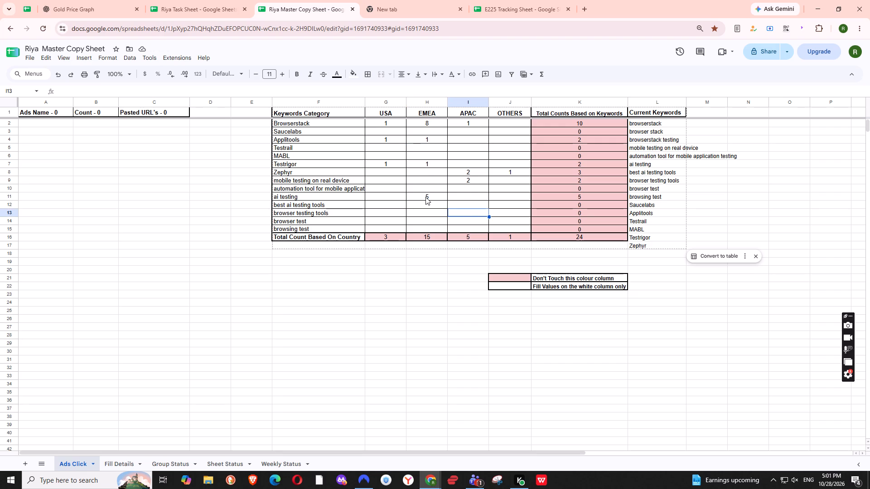
{"action": "left_click", "coordinate": [426, 221]}
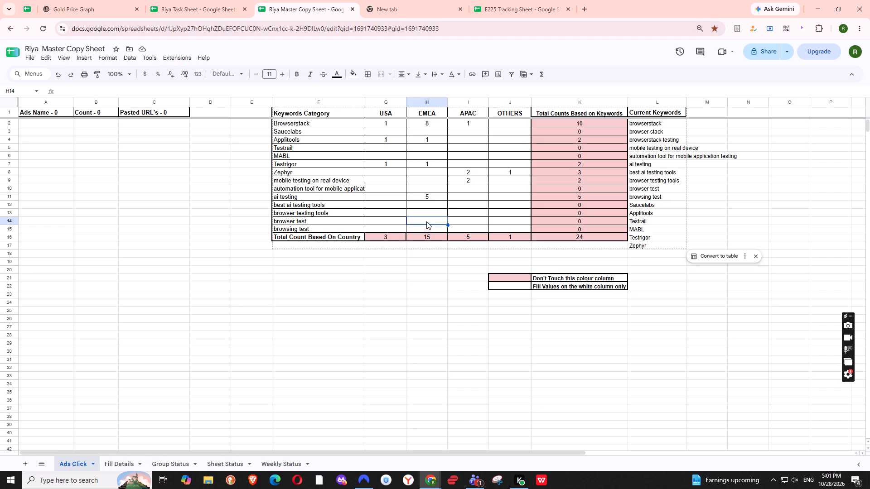
{"action": "key", "text": "2"}
{"action": "left_click", "coordinate": [464, 222]}
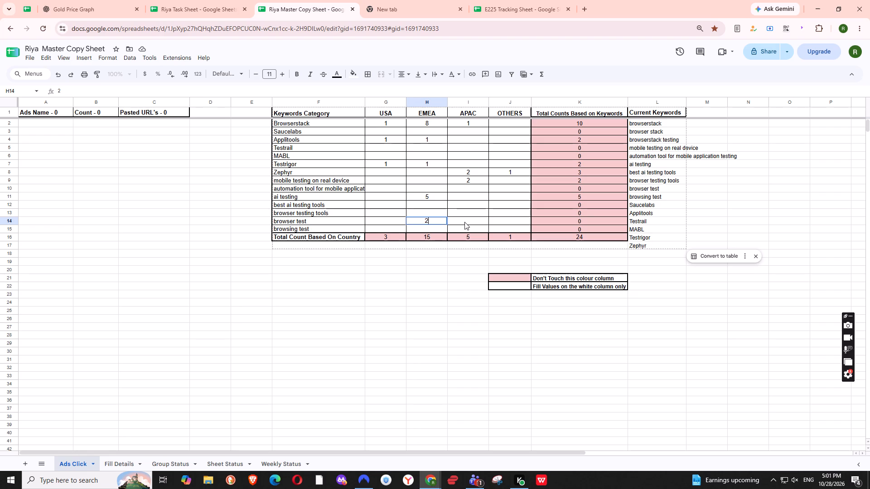
{"action": "left_click", "coordinate": [447, 289]}
{"action": "scroll", "coordinate": [406, 244], "scroll_direction": "up", "scroll_amount": 1}
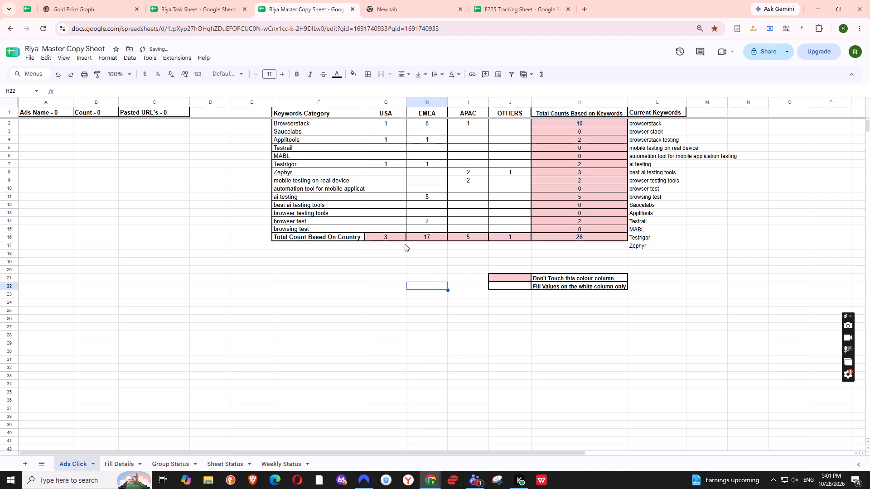
{"action": "left_click", "coordinate": [172, 10]}
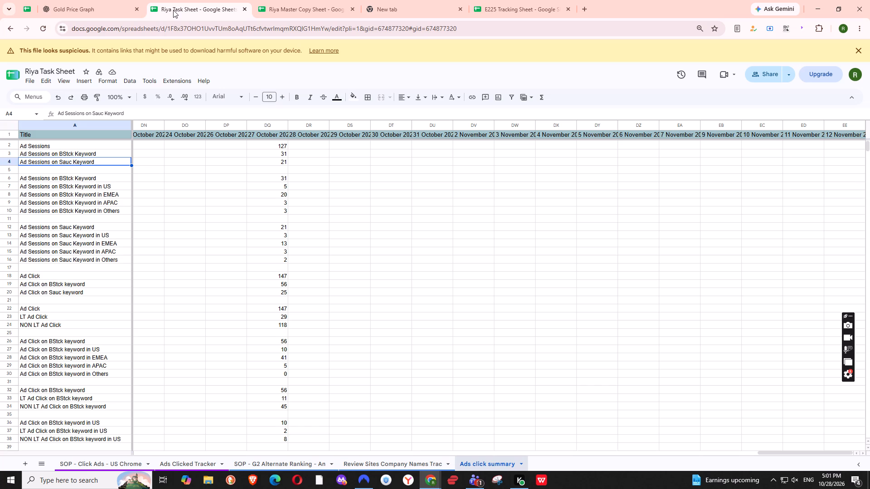
{"action": "left_click", "coordinate": [299, 3]}
{"action": "left_click", "coordinate": [498, 5]}
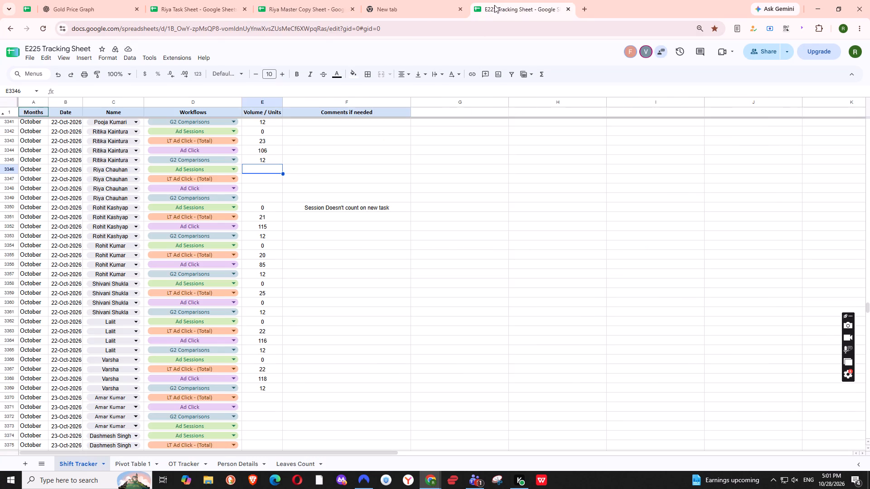
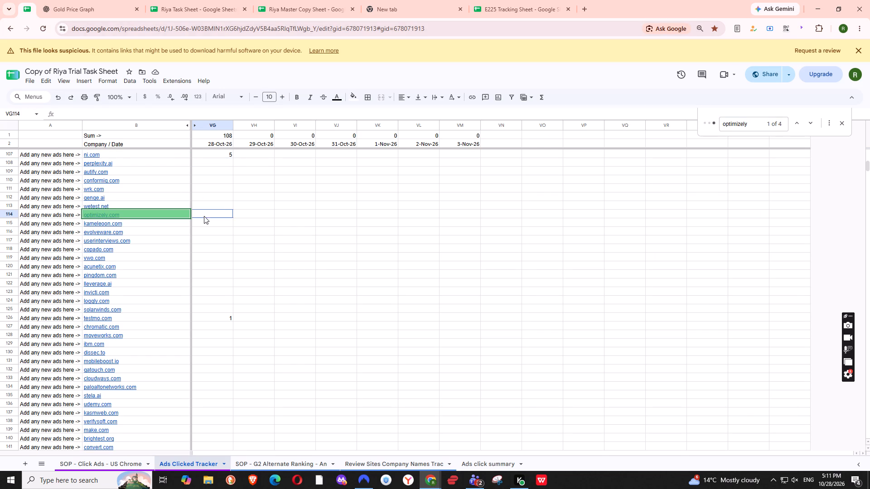
{"action": "key", "text": "1"}
{"action": "key", "text": "Return"}
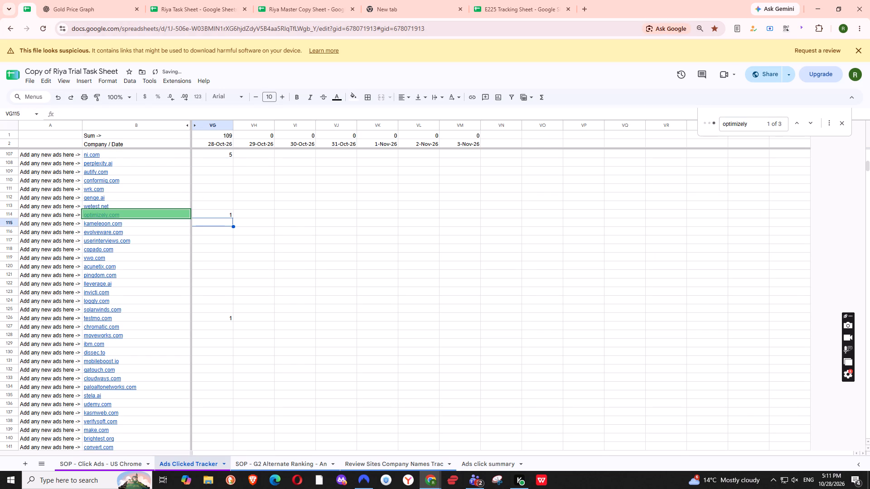